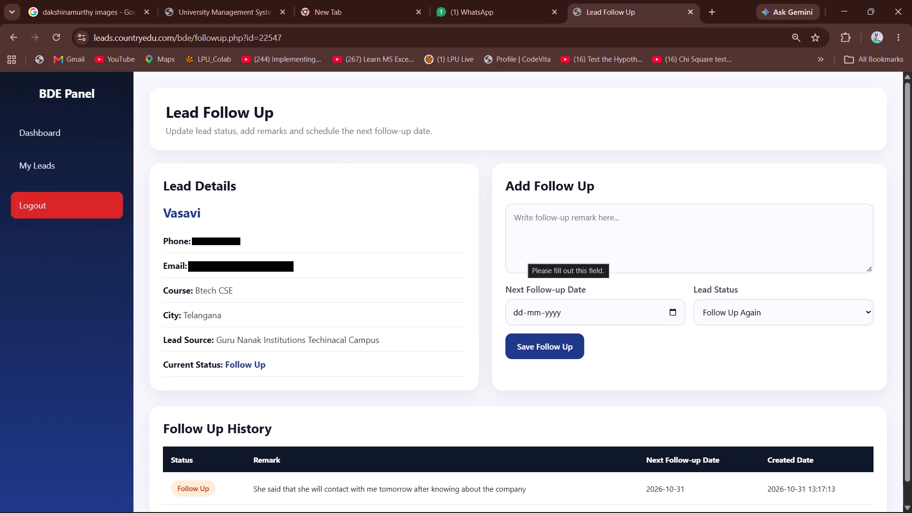
Enter the follow-up remark "She said that she will discuss with her brother and let me know.".
left_click(585, 213)
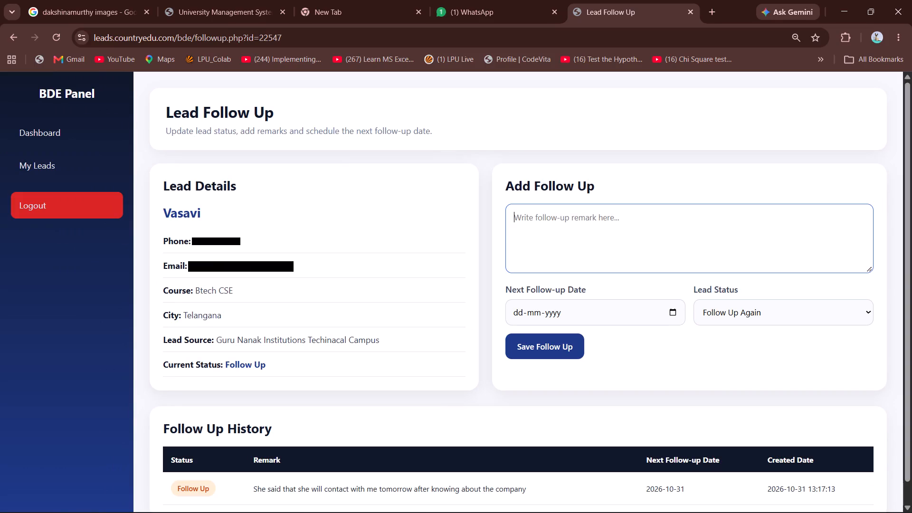
type("She said")
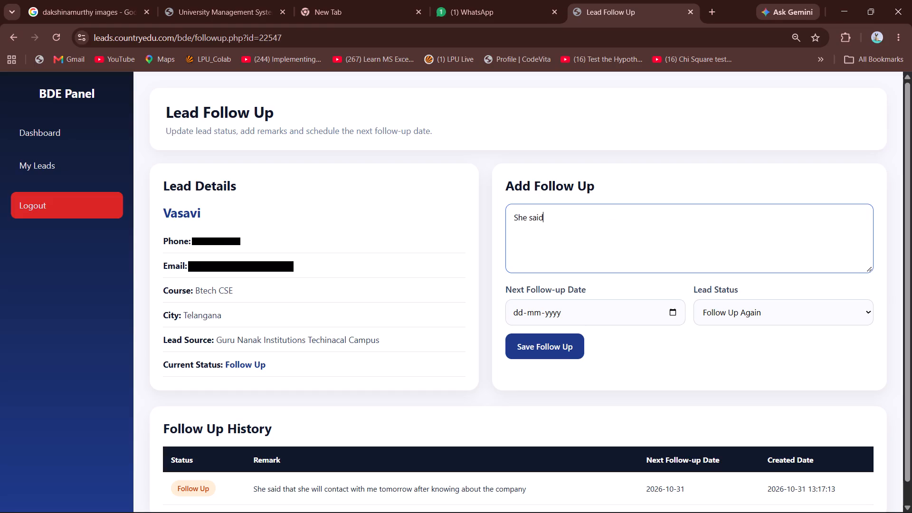
key("space")
type("she")
key("space")
key("BackSpace")
key("BackSpace")
key("BackSpace")
key("BackSpace")
type("tha")
key("space")
key("BackSpace")
type("t as")
key("BackSpace")
key("BackSpace")
type("sf")
key("BackSpace")
type("ge")
key("BackSpace")
key("BackSpace")
key("g")
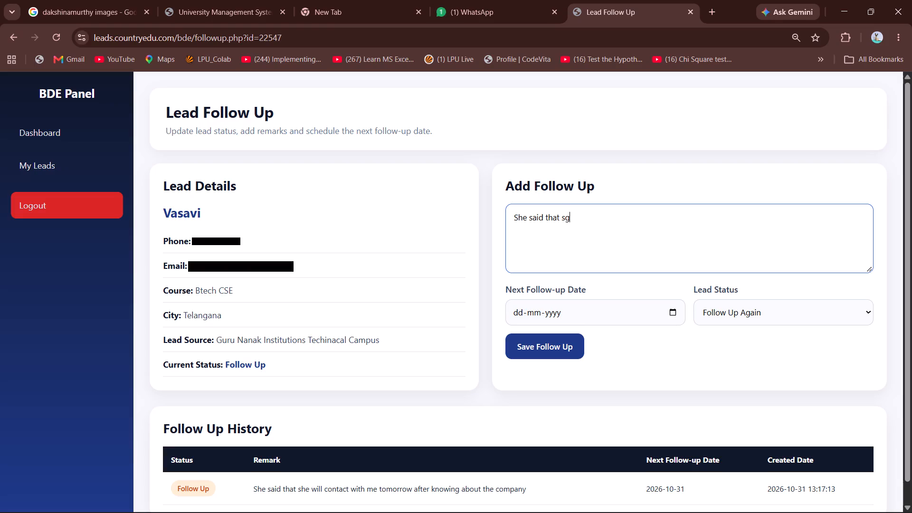
key("BackSpace")
type("he will")
key("space")
key("s")
key("BackSpace")
type("discuss")
key("space")
type("with hw")
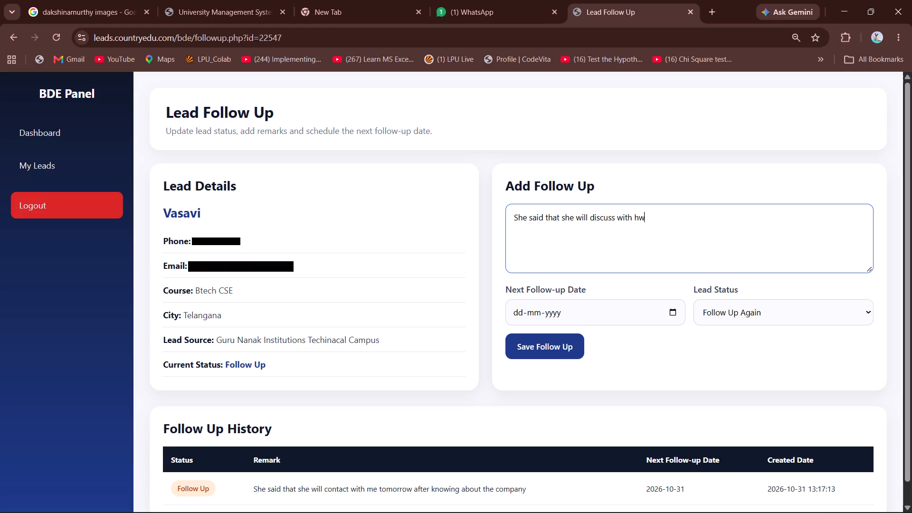
key("BackSpace")
type("er")
key("space")
type("brother and let me")
key("space")
type("know")
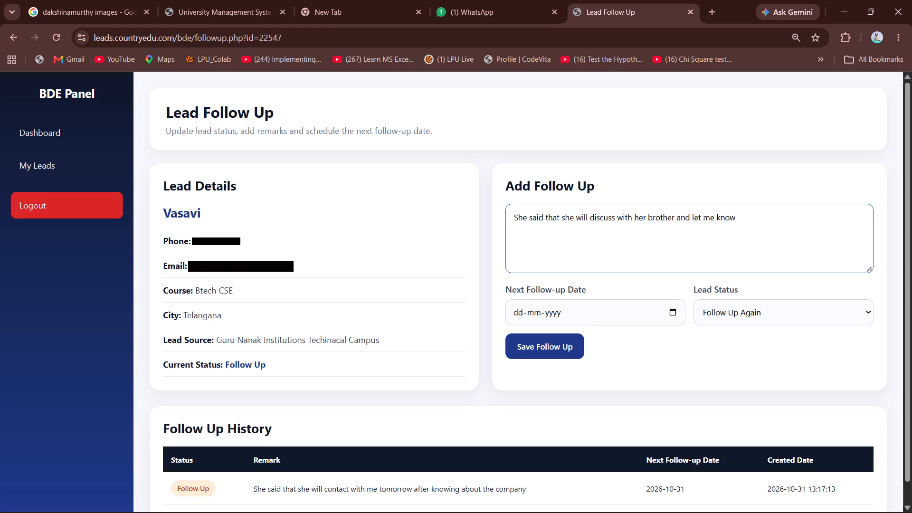
key("period")
Save the follow-up with 02-11-2026 as the next follow-up date and Follow Up Again as the lead status.
left_click(674, 310)
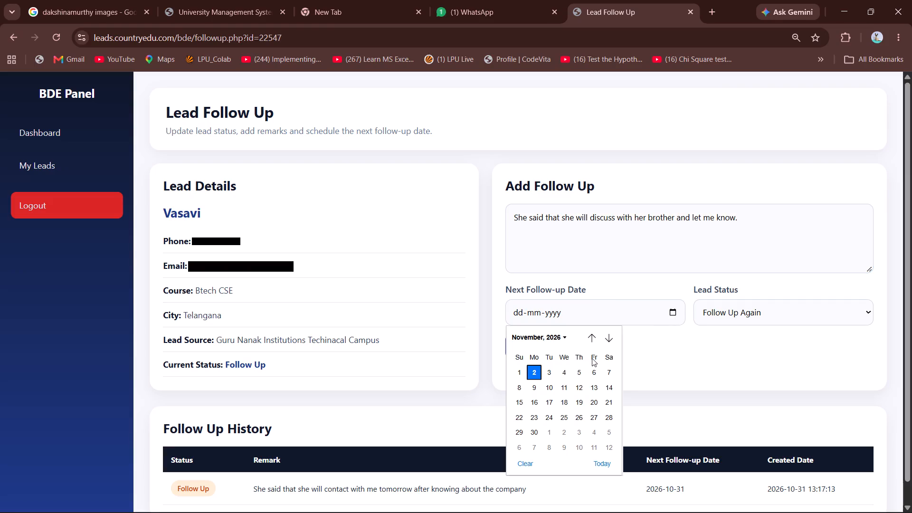
left_click(600, 464)
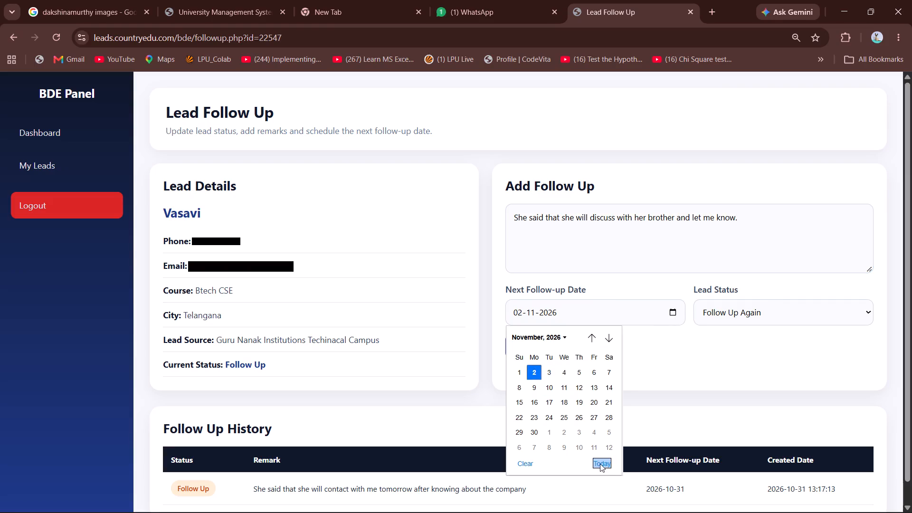
left_click(773, 313)
left_click(720, 394)
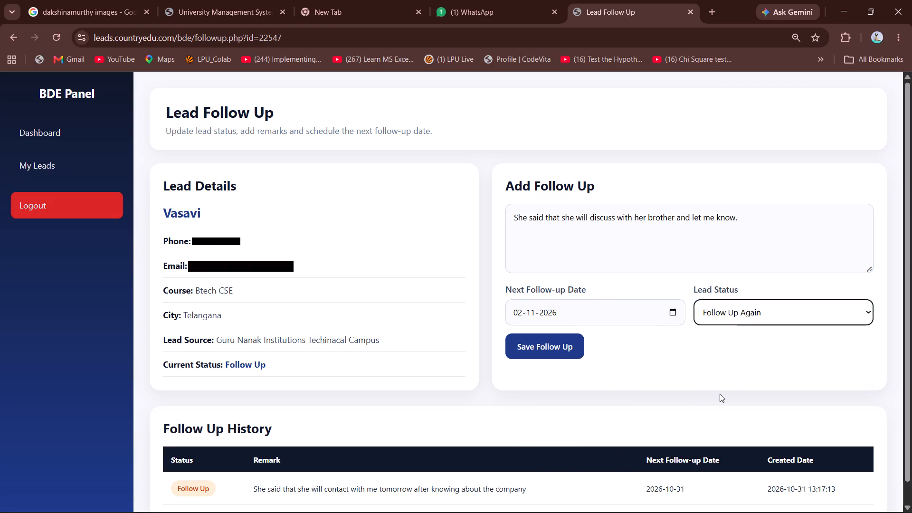
left_click(543, 342)
Submit the lead's follow-up form again.
scroll(517, 377, "down", 3)
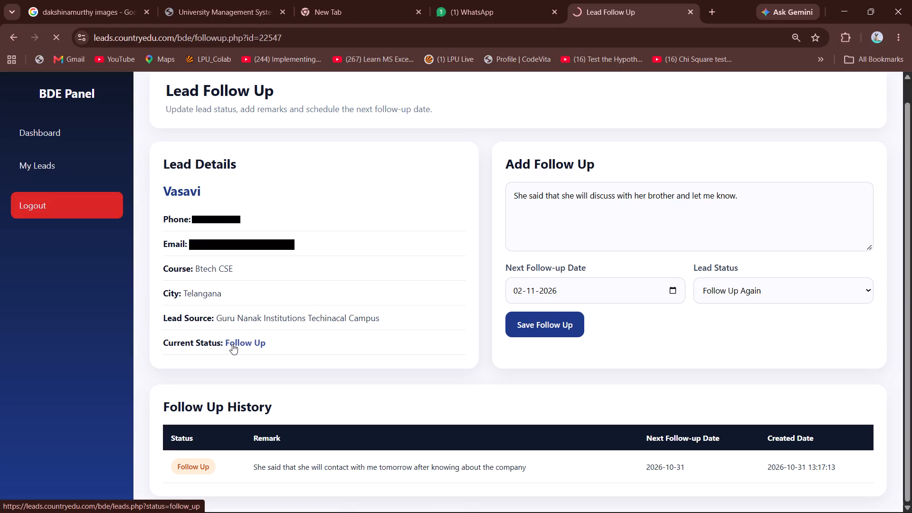
left_click(563, 320)
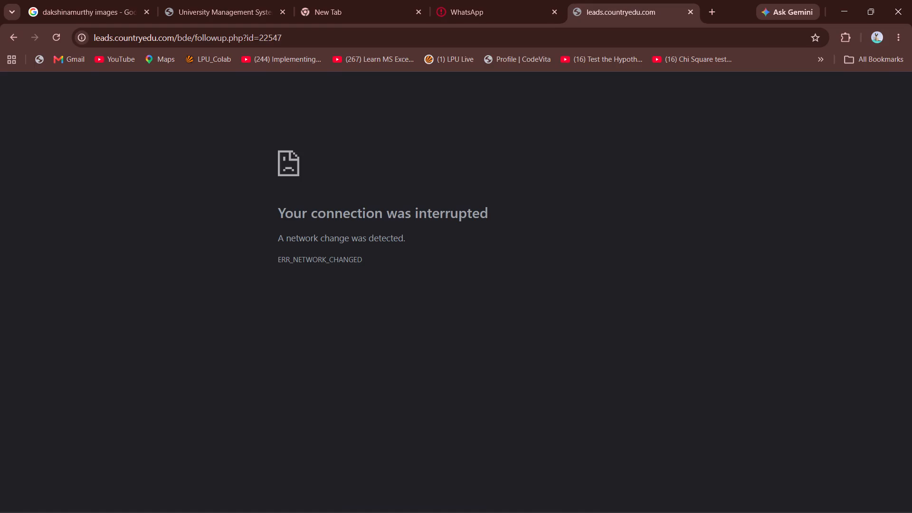
Check the computer's Wi-Fi connection in the list of available networks, and return to the browser.
left_click(827, 505)
left_click(740, 275)
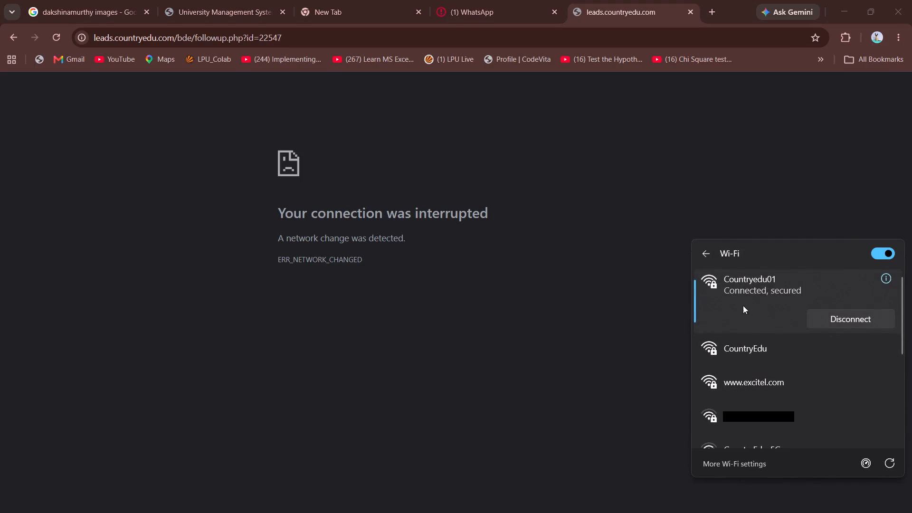
left_click(608, 10)
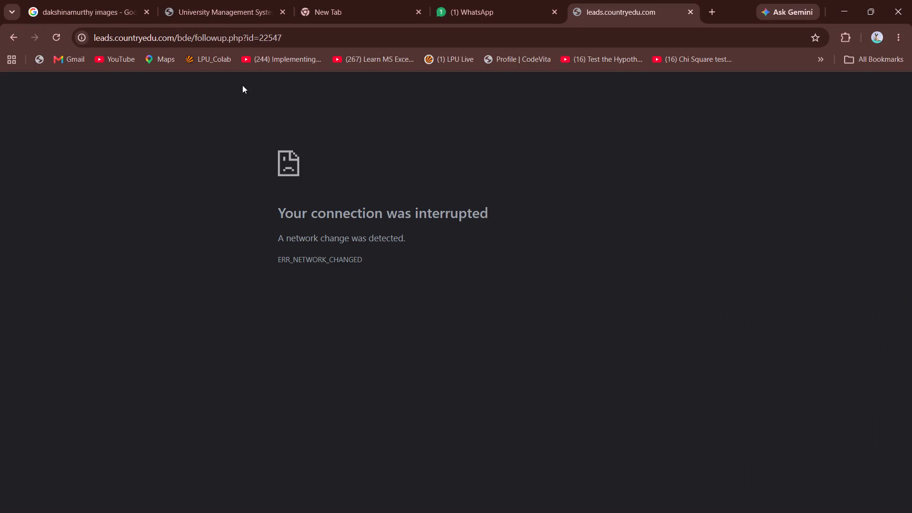
Reload the interrupted lead follow-up page and agree to resubmit the form data.
left_click(57, 41)
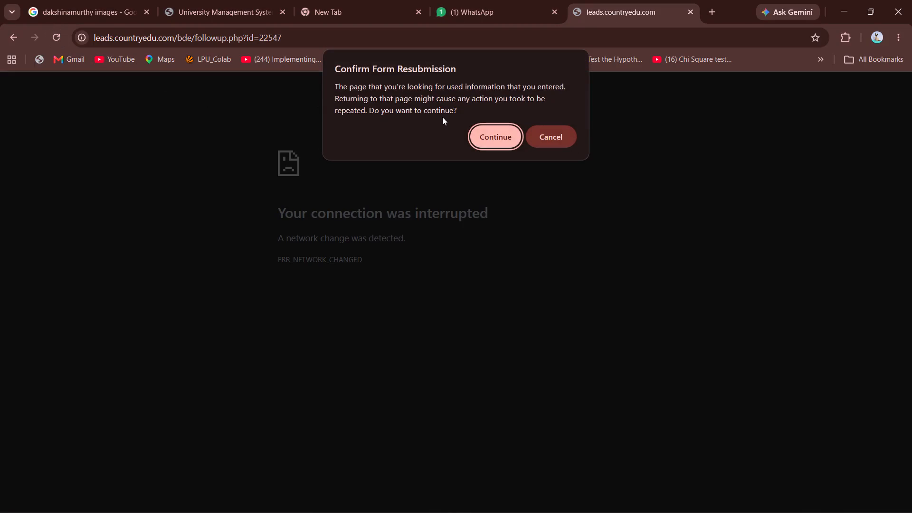
key("Return")
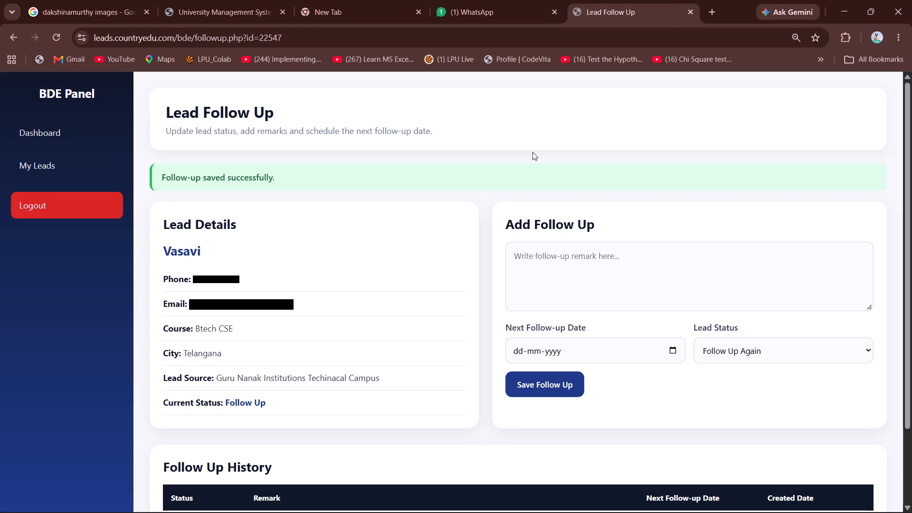
Examine the Follow Up History table for the lead's remarks, next follow-up dates and created dates.
scroll(540, 296, "down", 3)
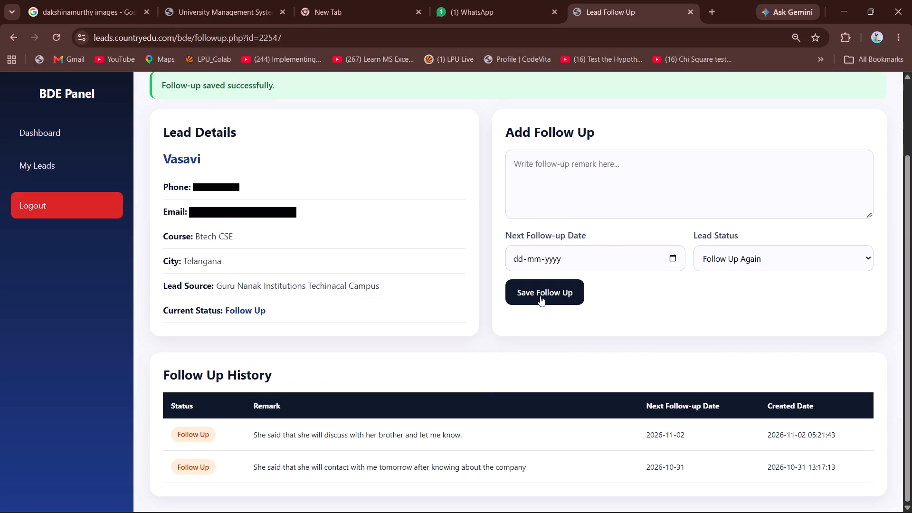
scroll(504, 362, "up", 1)
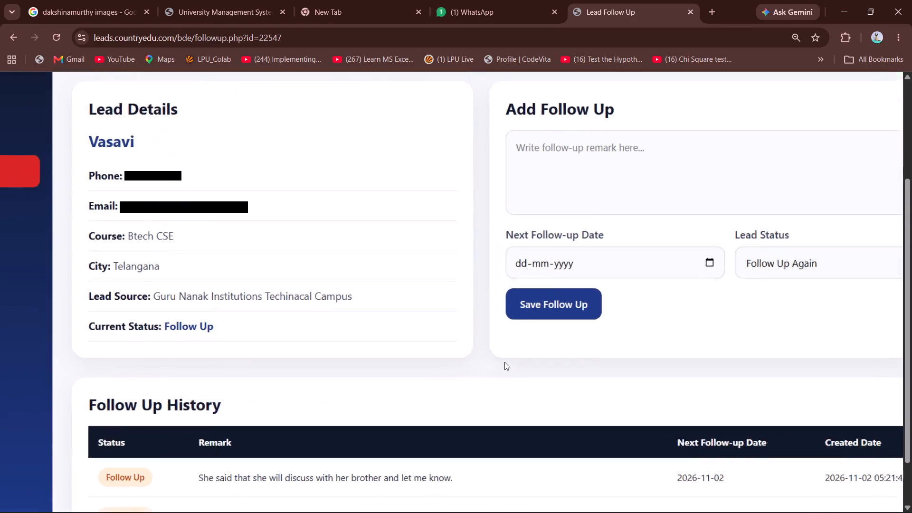
scroll(504, 362, "down", 1)
scroll(504, 362, "left", 1)
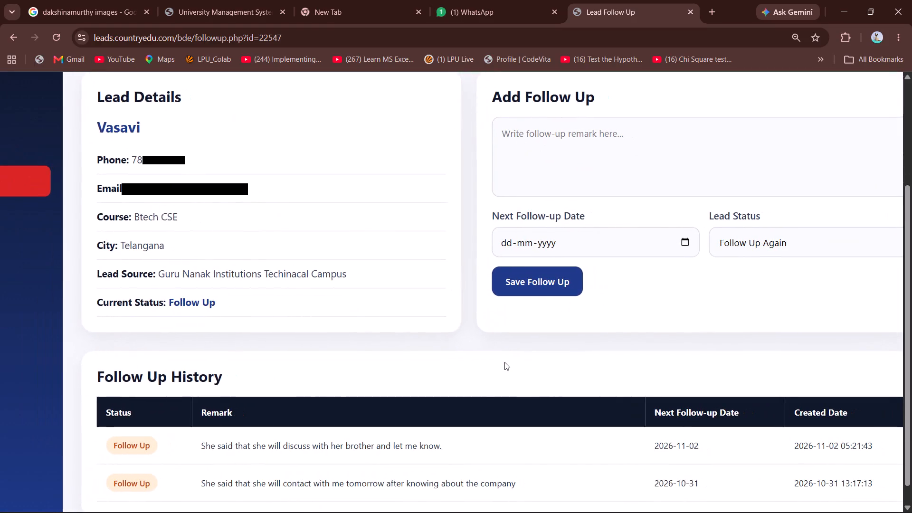
scroll(504, 362, "left", 1)
scroll(504, 362, "down", 1)
scroll(504, 362, "left", 1)
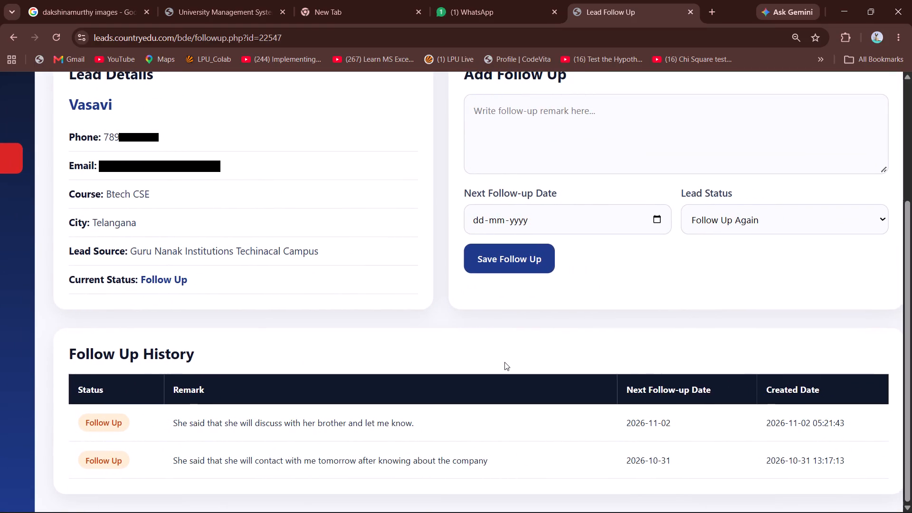
scroll(504, 362, "left", 1)
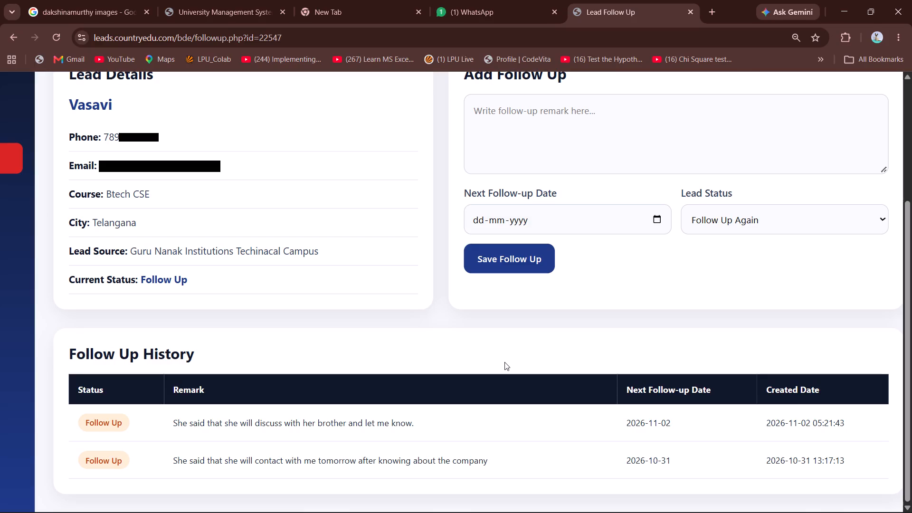
Return to the list of assigned leads.
scroll(504, 362, "up", 2)
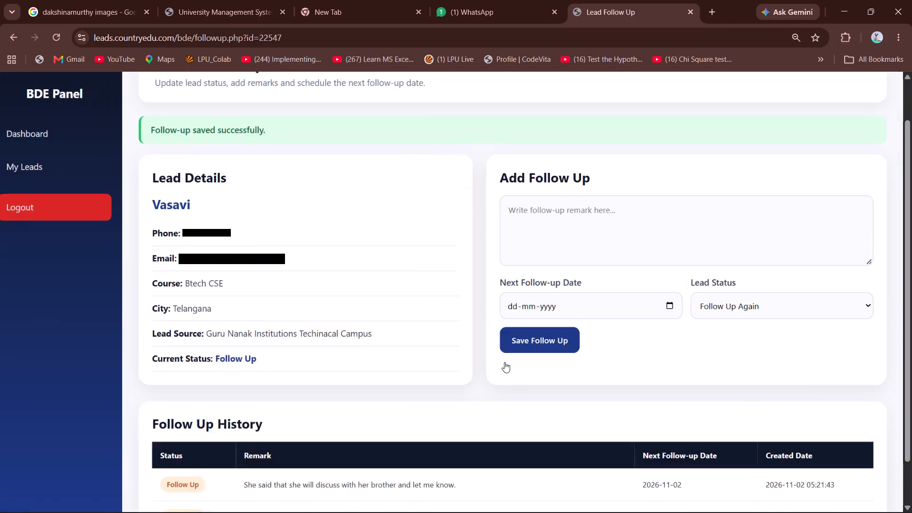
scroll(504, 362, "up", 2)
left_click(80, 160)
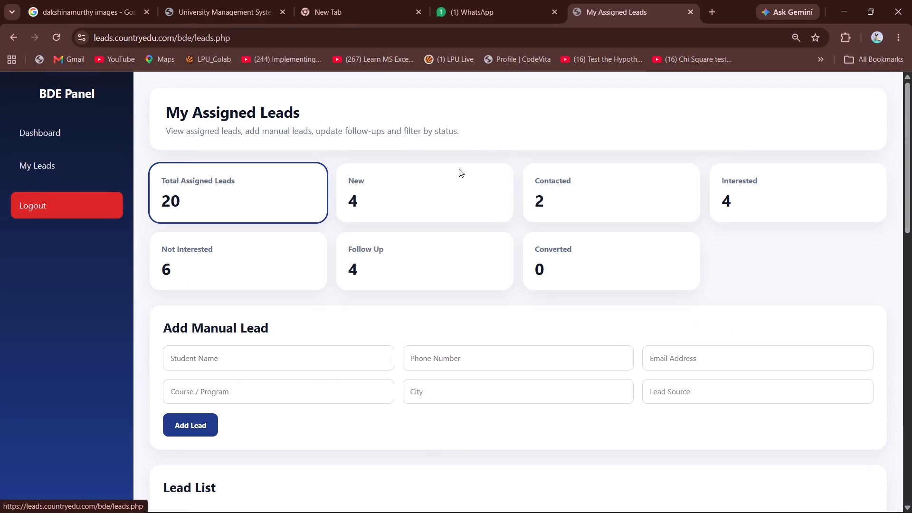
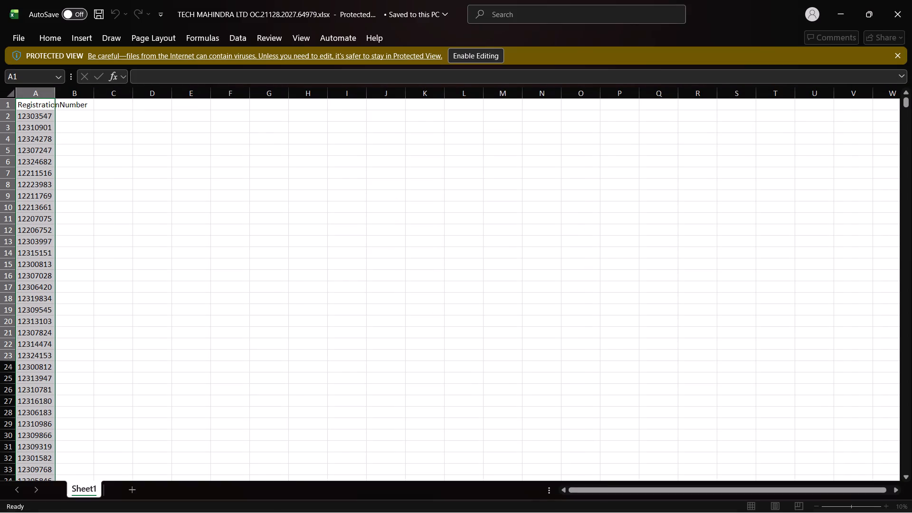
In the TECH MAHINDRA LTD workbook in Excel, examine the RegistrationNumber column from its first entry to its last.
scroll(361, 249, "down", 6)
key("ctrl+Down")
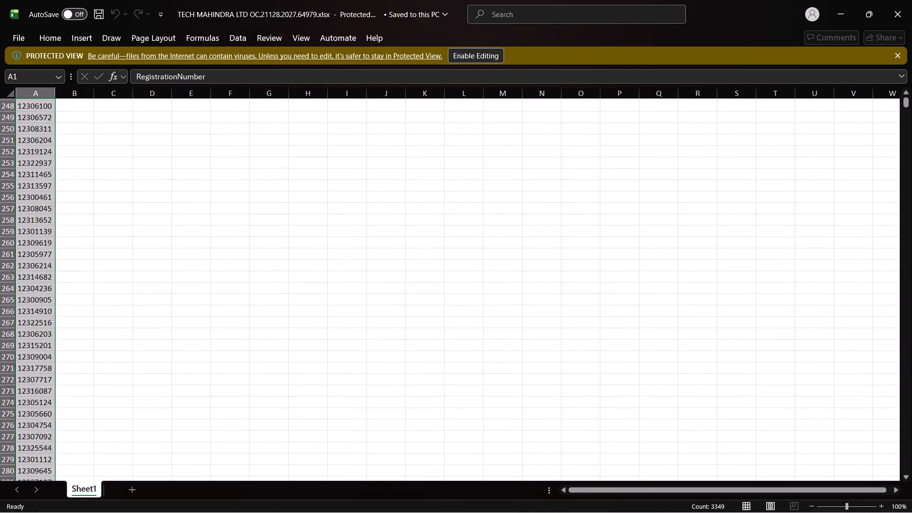
key("ctrl+Down")
key("ctrl+Up")
key("ctrl+Up")
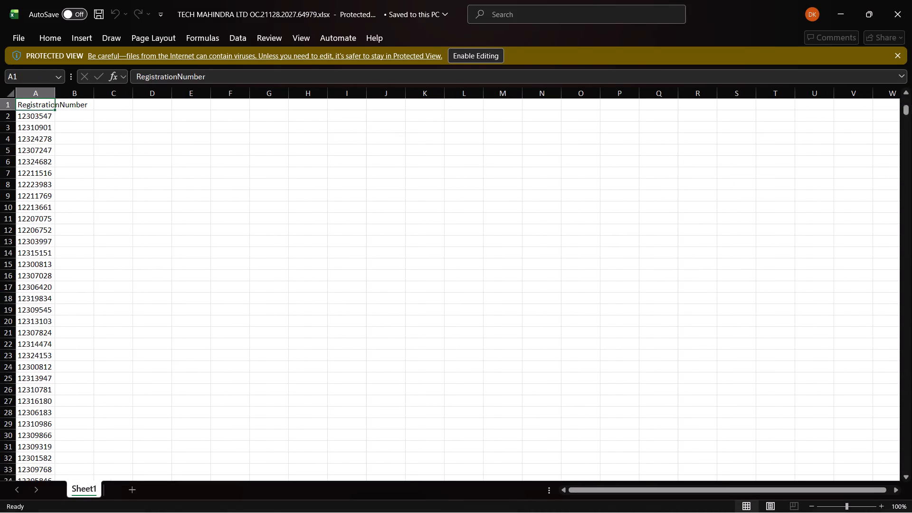
key("ctrl+Down")
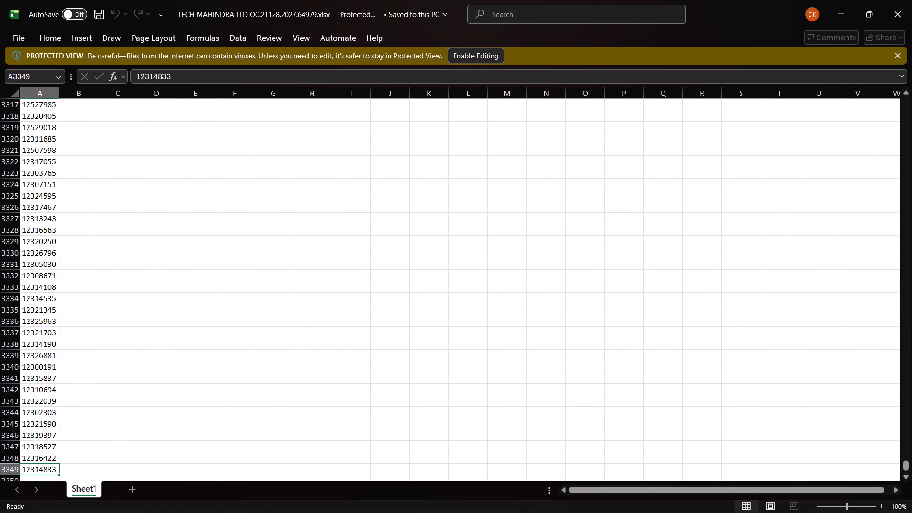
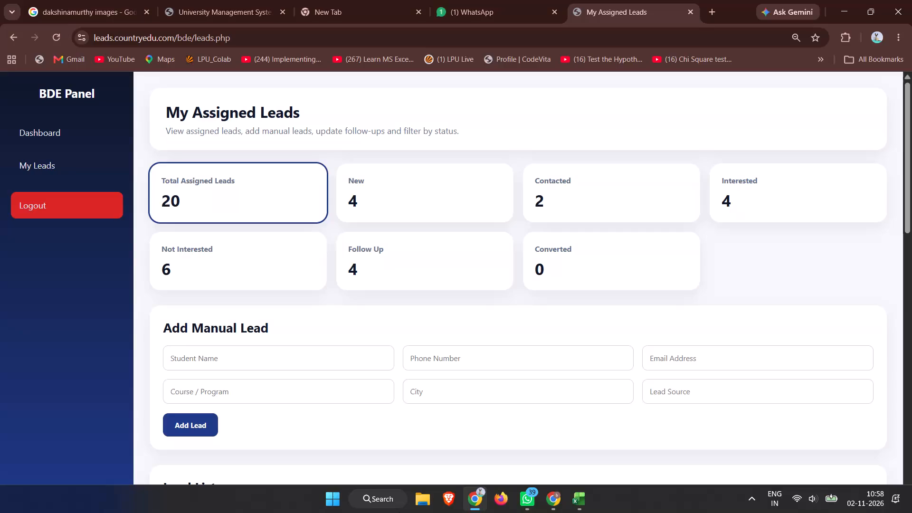
In the BDE panel's My Assigned Leads page, review the lead list down to its last entry, checking each lead's status.
scroll(438, 429, "down", 4)
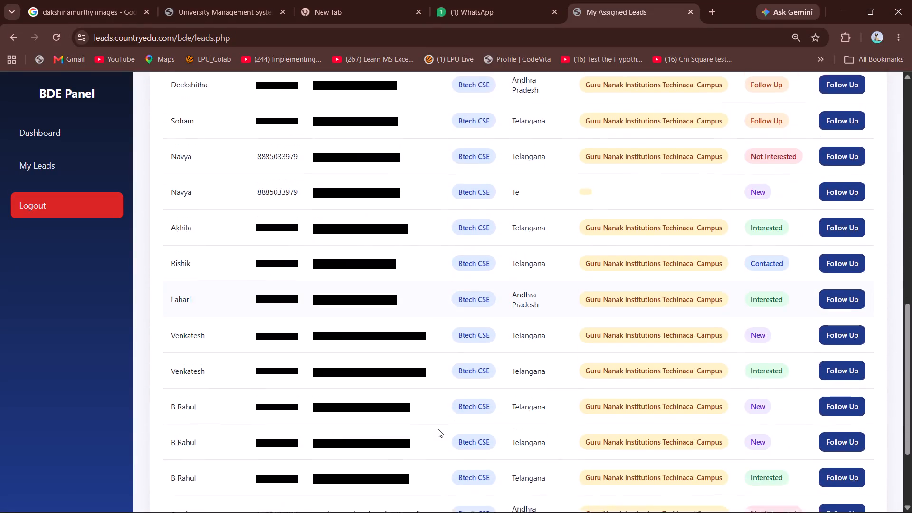
scroll(438, 429, "down", 1)
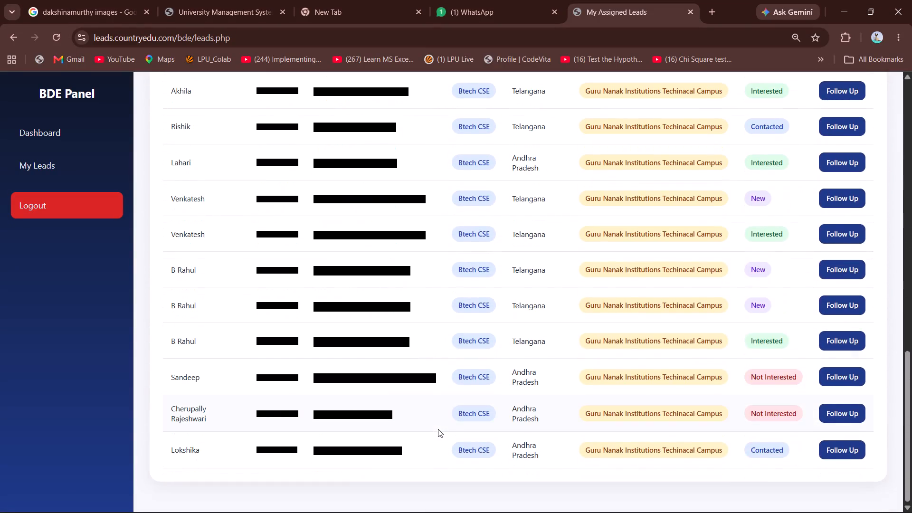
scroll(438, 429, "up", 2)
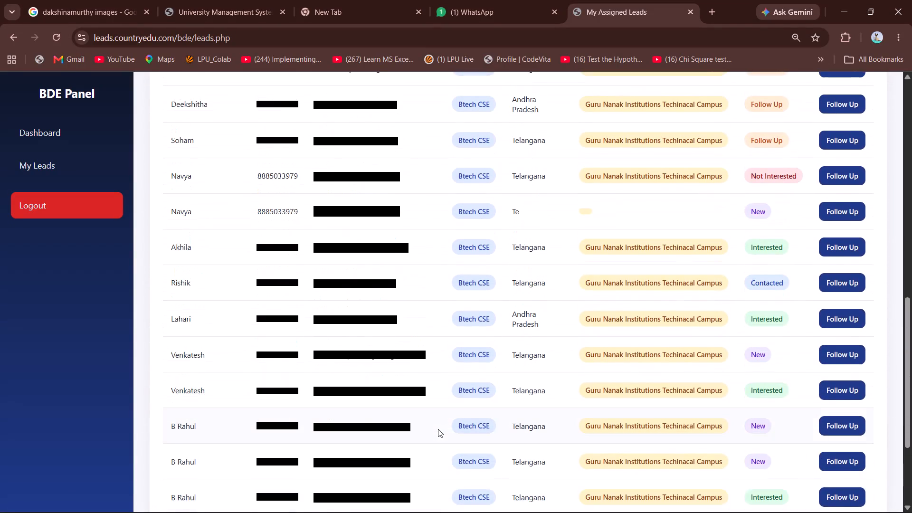
scroll(438, 429, "up", 1)
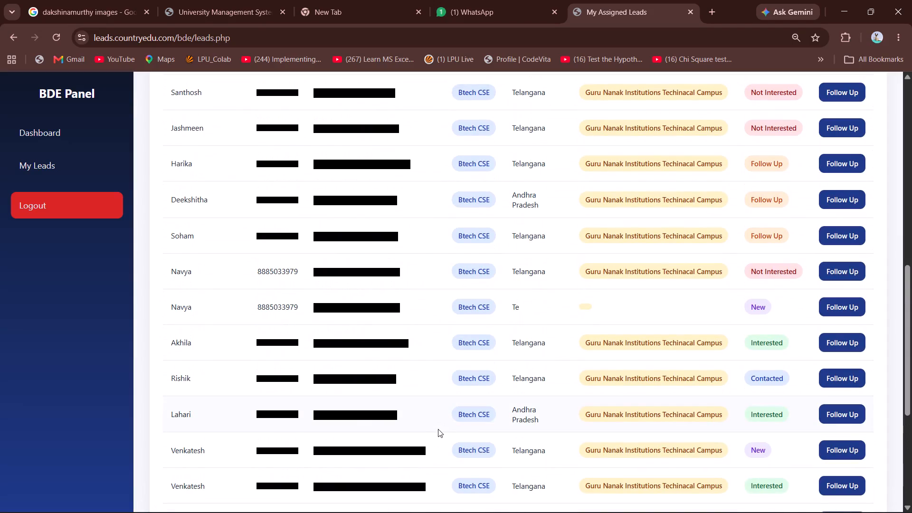
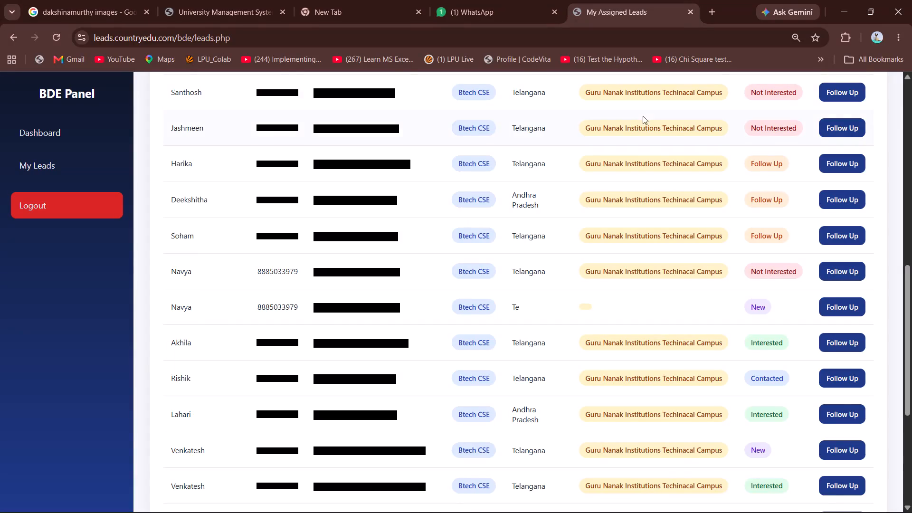
Return to the top of the My Assigned Leads page and review the summary of lead totals by status.
scroll(586, 282, "up", 4)
scroll(586, 282, "down", 3)
scroll(586, 282, "up", 3)
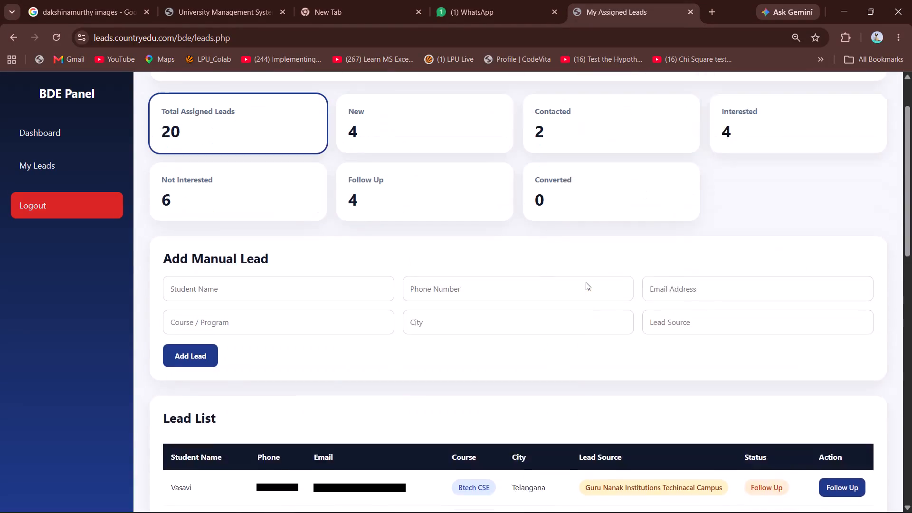
scroll(586, 282, "up", 3)
scroll(586, 282, "down", 1)
scroll(586, 282, "up", 1)
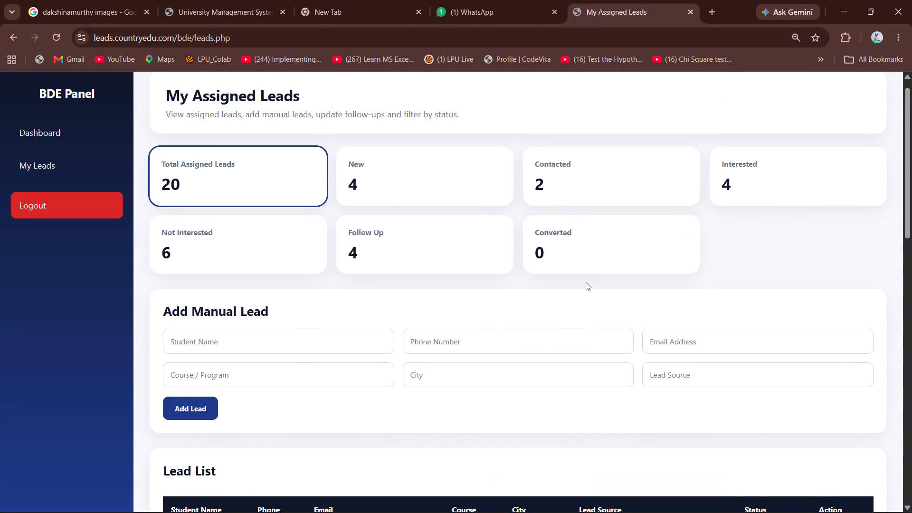
scroll(586, 282, "up", 1)
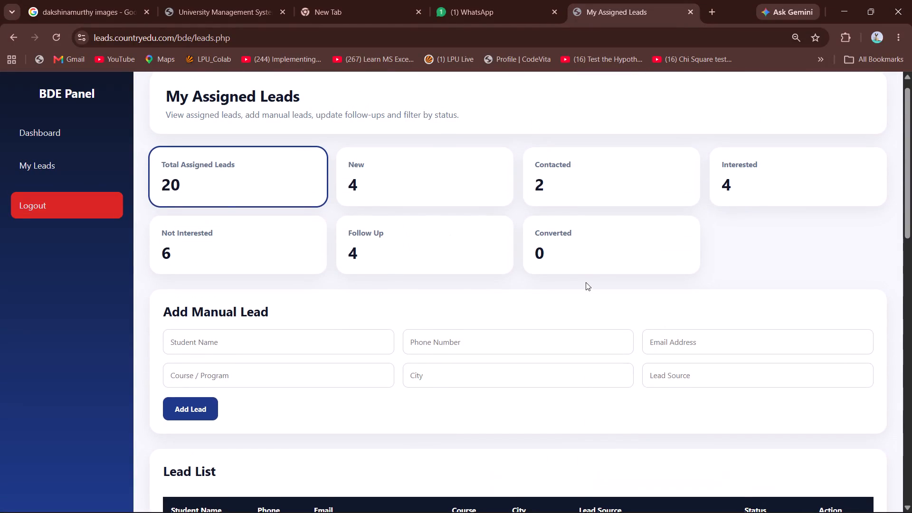
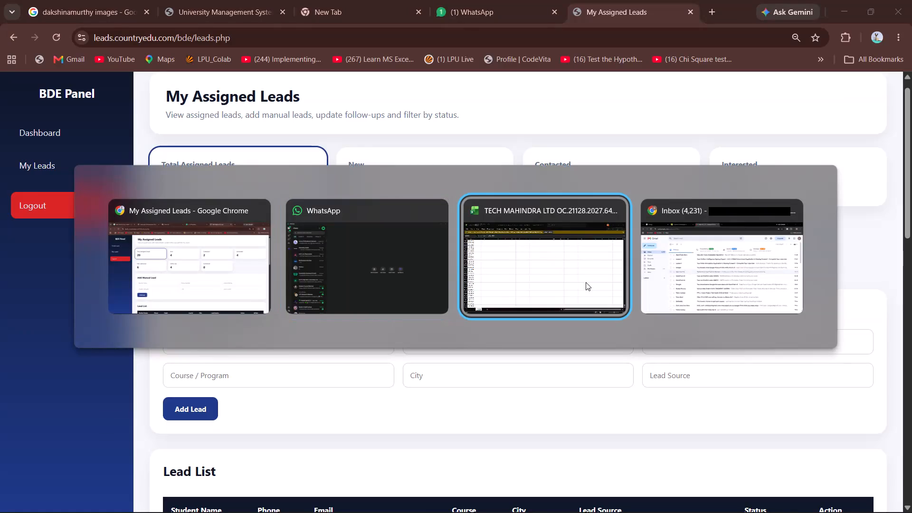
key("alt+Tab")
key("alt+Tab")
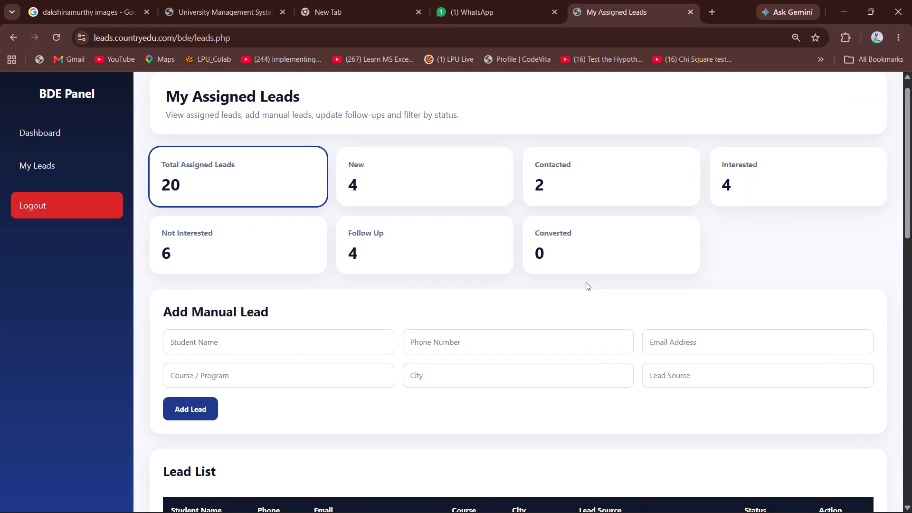
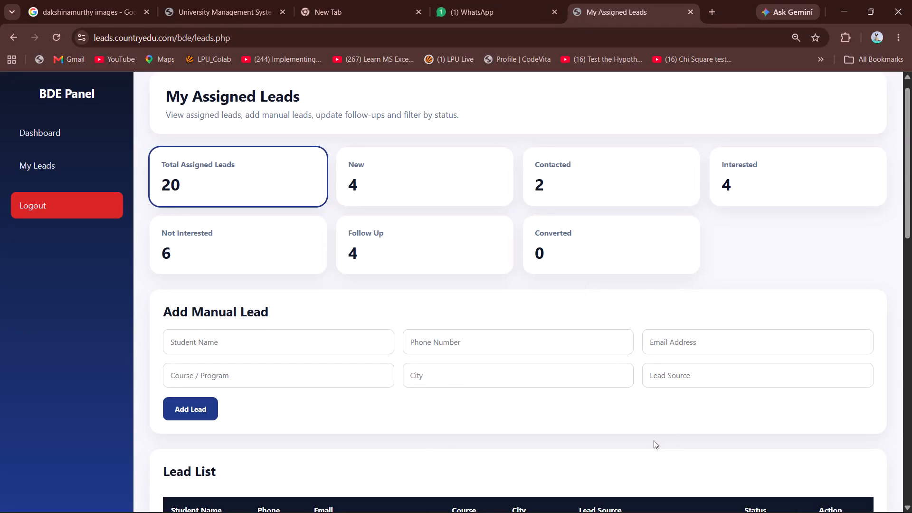
Open the follow-up page for the lead Lahari from the lead list.
scroll(654, 440, "down", 6)
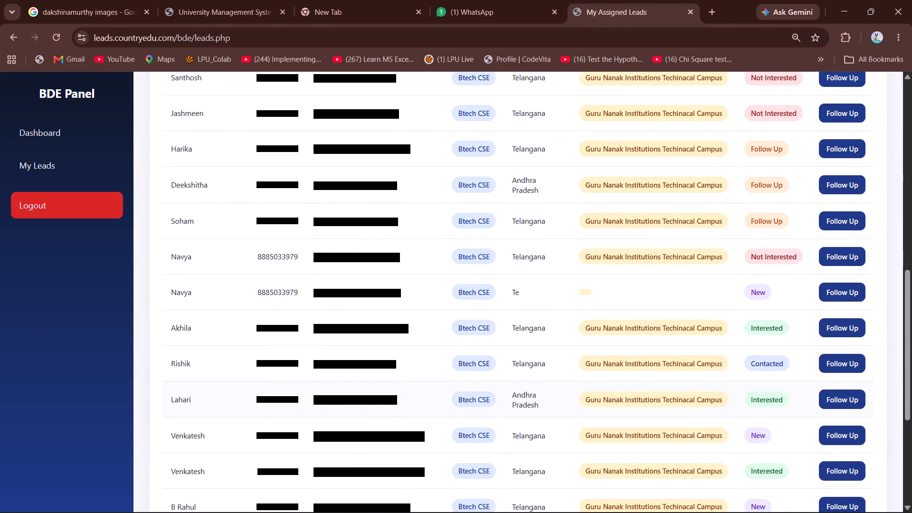
scroll(654, 440, "down", 3)
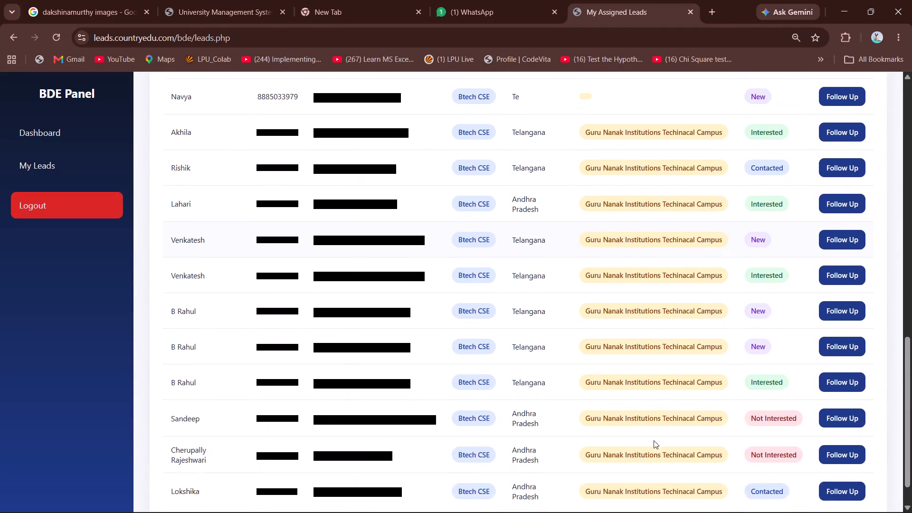
scroll(654, 440, "up", 1)
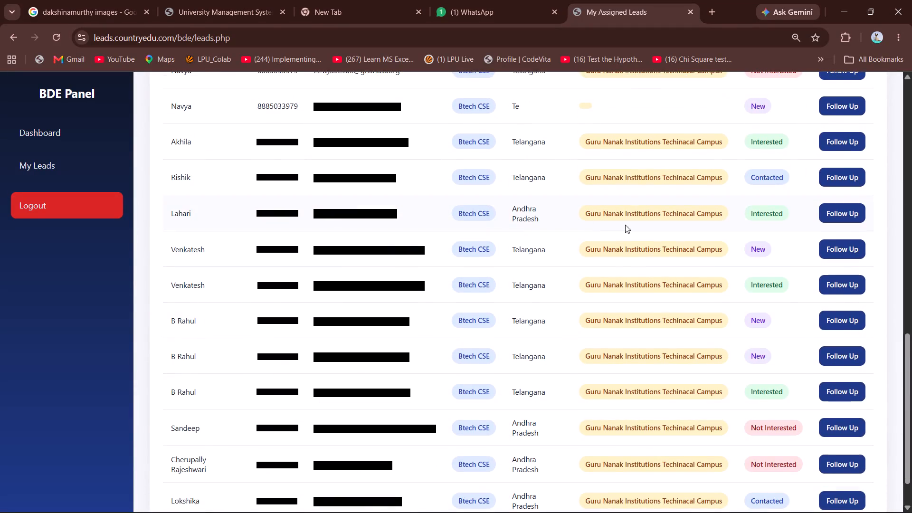
left_click(843, 208)
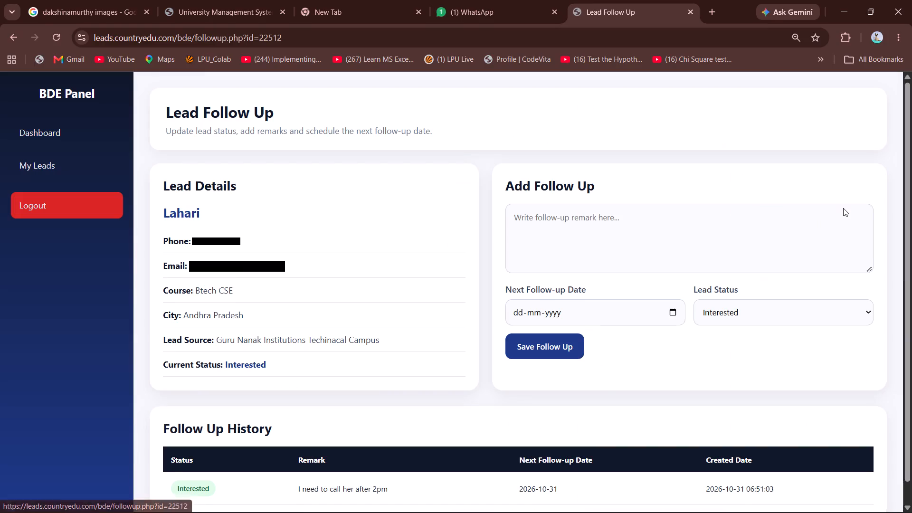
Start the follow-up remark for Lahari with "She is not interested,".
scroll(593, 382, "down", 3)
left_click(534, 193)
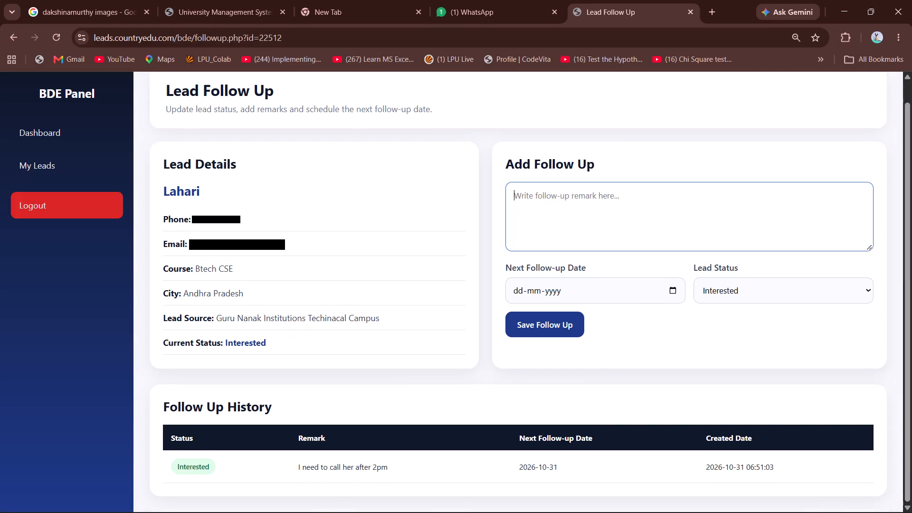
type("She is nt")
key("space")
key("BackSpace")
key("BackSpace")
type("ot interested")
key("space")
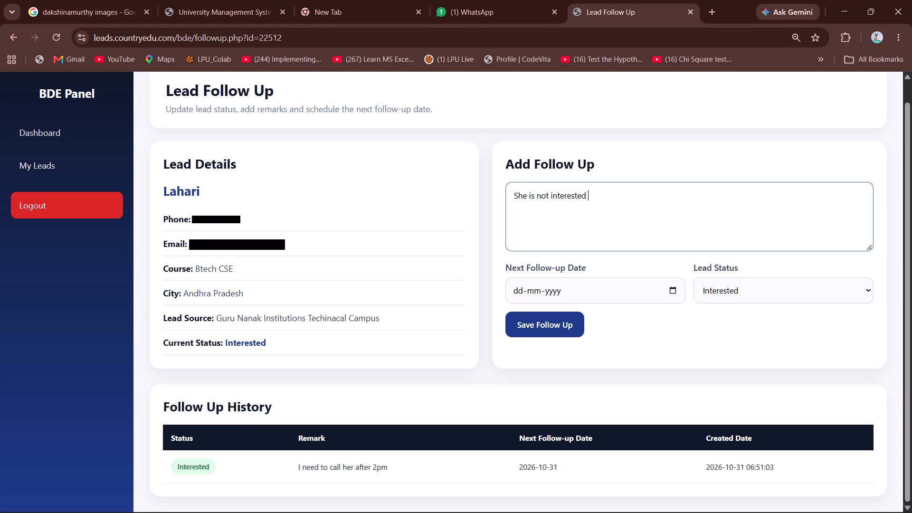
key("BackSpace")
type(",")
key("space")
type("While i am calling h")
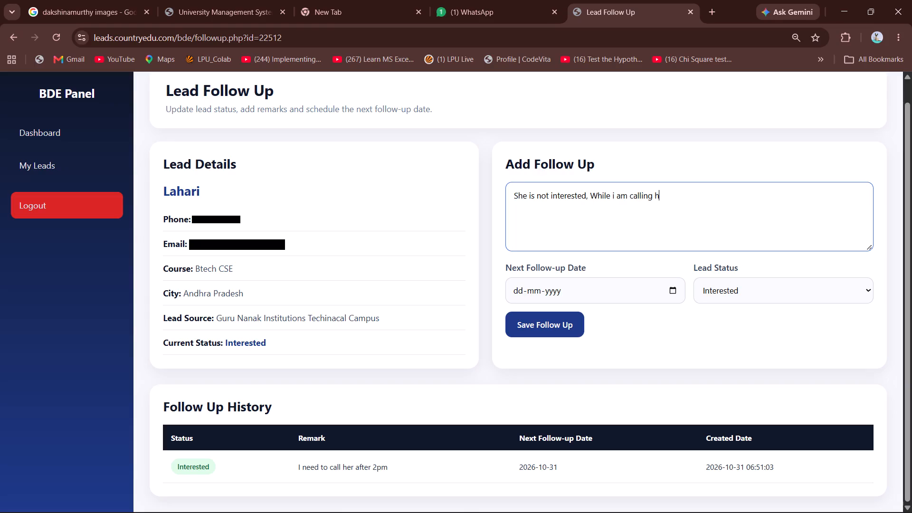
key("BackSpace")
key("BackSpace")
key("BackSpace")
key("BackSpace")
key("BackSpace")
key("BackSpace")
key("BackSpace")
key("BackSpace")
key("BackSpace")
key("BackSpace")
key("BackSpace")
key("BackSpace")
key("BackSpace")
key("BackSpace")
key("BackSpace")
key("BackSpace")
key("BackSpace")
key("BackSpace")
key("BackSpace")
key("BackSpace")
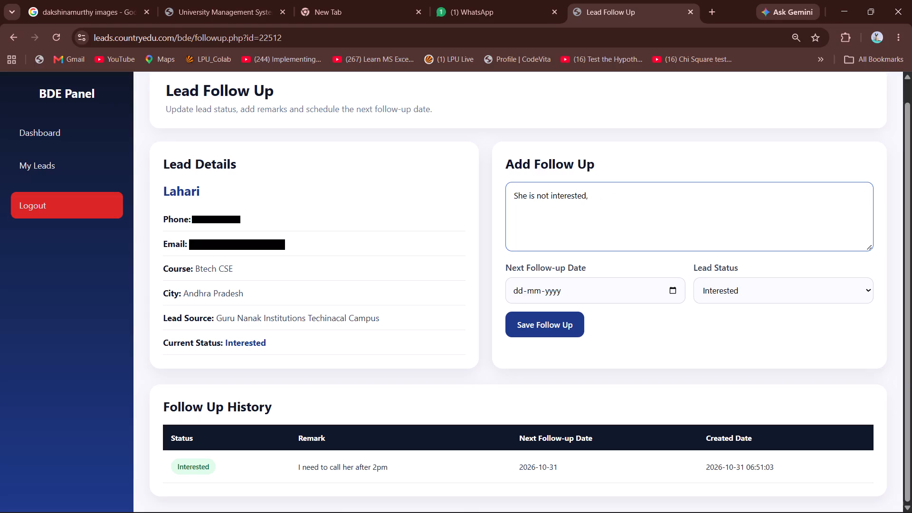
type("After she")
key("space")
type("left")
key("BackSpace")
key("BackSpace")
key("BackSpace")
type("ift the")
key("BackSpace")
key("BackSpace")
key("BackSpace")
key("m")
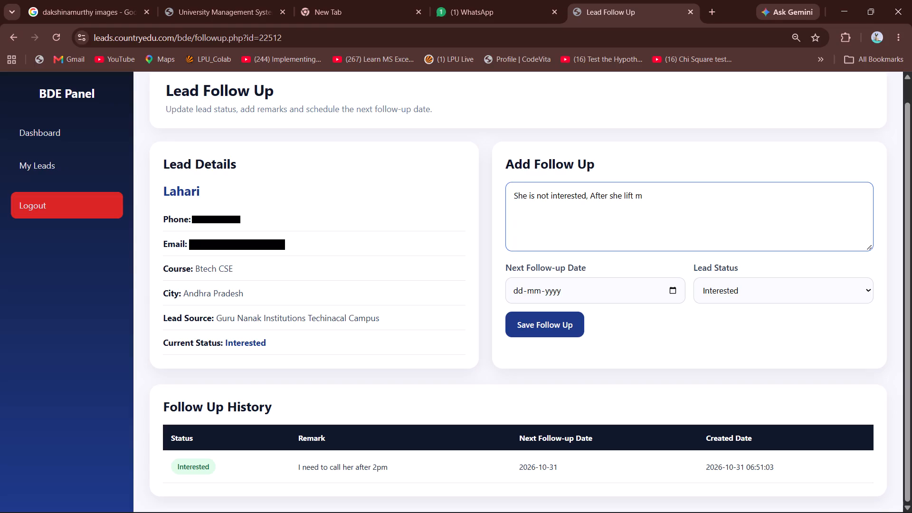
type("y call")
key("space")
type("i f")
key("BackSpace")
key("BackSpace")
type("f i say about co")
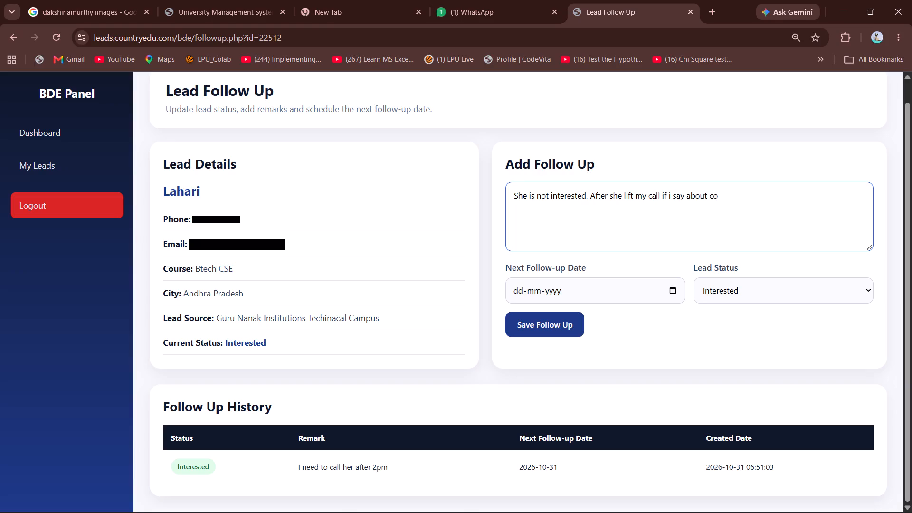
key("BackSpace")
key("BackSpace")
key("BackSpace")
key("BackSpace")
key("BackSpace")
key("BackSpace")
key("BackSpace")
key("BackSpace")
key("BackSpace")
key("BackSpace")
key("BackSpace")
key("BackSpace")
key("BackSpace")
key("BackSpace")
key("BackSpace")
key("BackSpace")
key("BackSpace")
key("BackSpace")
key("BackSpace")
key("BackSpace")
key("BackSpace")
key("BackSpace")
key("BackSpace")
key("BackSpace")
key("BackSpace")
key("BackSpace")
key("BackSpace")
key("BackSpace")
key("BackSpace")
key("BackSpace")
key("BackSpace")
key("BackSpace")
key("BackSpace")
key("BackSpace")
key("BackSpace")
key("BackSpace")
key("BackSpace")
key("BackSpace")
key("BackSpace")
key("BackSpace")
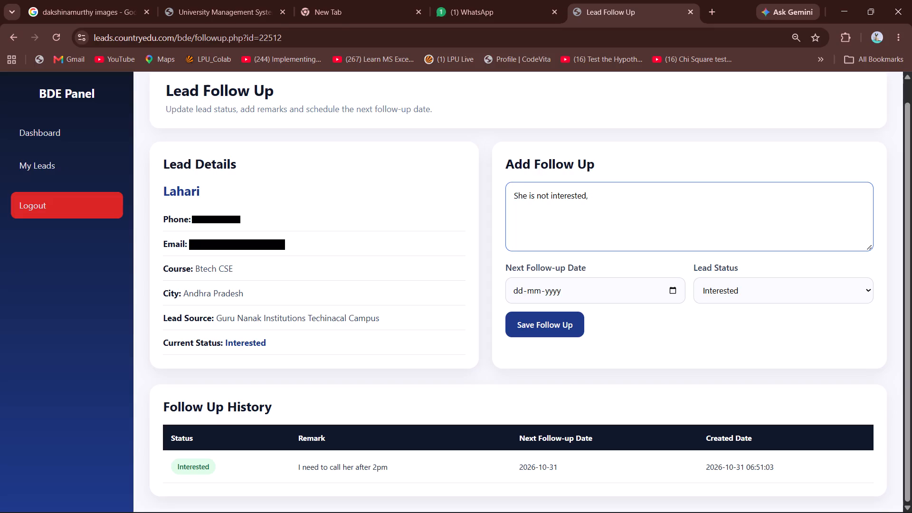
Complete the remark with "She cut the call by listening the name CoutryEdu.".
type("She cut the call by listenung the")
key("BackSpace")
key("BackSpace")
key("BackSpace")
key("BackSpace")
key("BackSpace")
key("BackSpace")
key("BackSpace")
key("BackSpace")
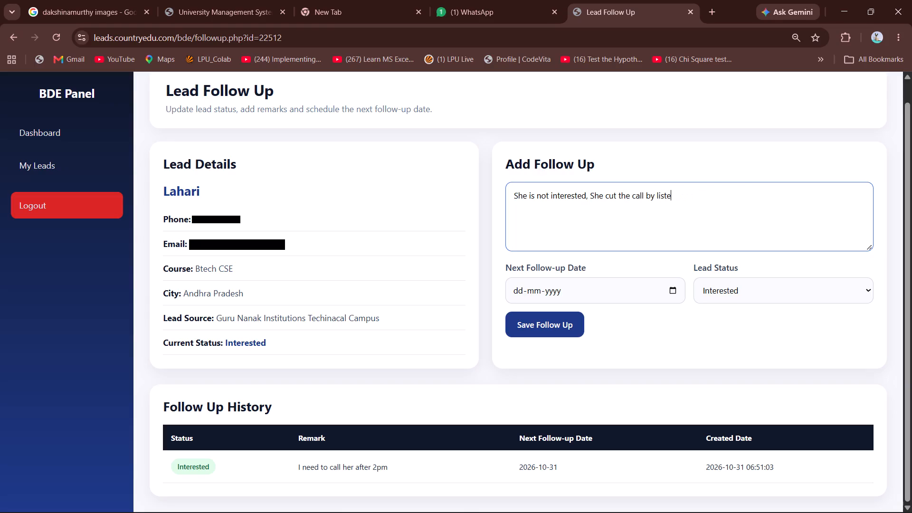
type("ning the name c")
key("shift+BackSpace")
type("Coutr")
key("y")
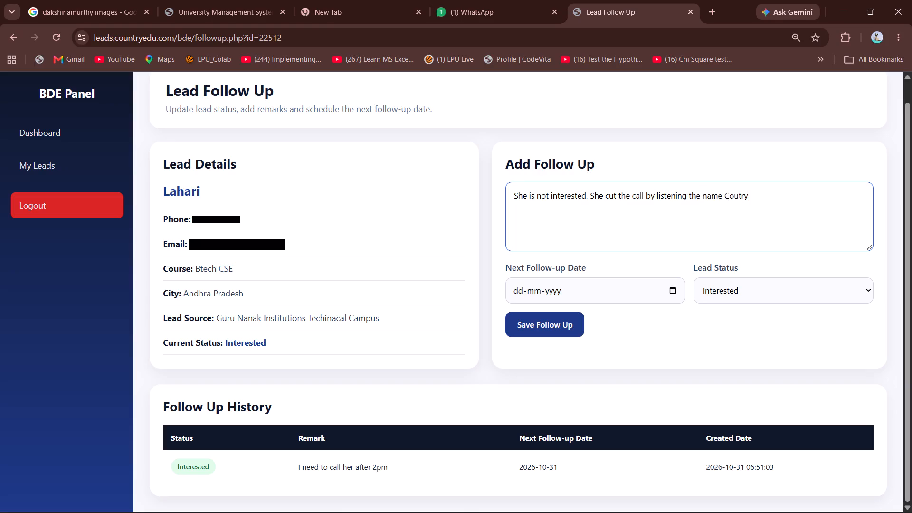
type("Edu pri")
key("BackSpace")
key("BackSpace")
key("BackSpace")
key("BackSpace")
key("comma")
key("BackSpace")
key("period")
Set Lahari's lead status to Not Interested, leave the next follow-up date empty, and save the follow-up.
scroll(630, 241, "down", 1)
left_click(674, 289)
left_click(772, 295)
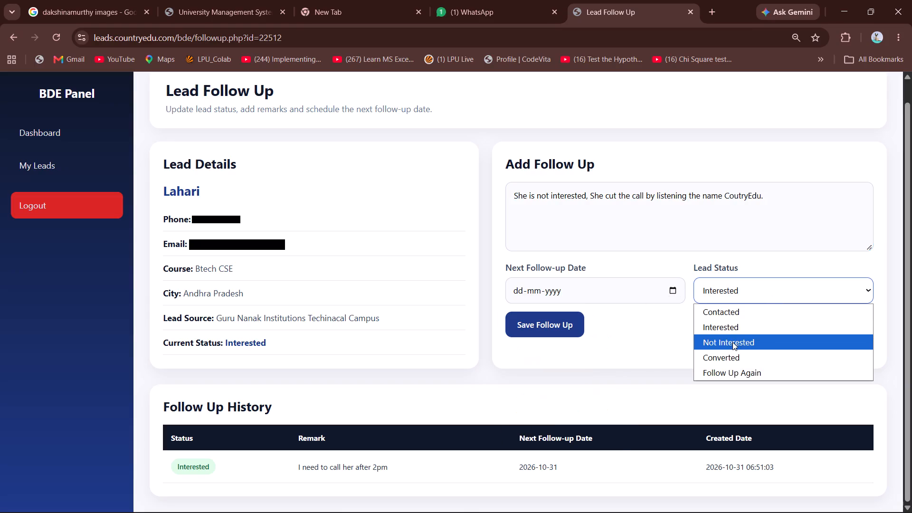
left_click(732, 342)
left_click(544, 324)
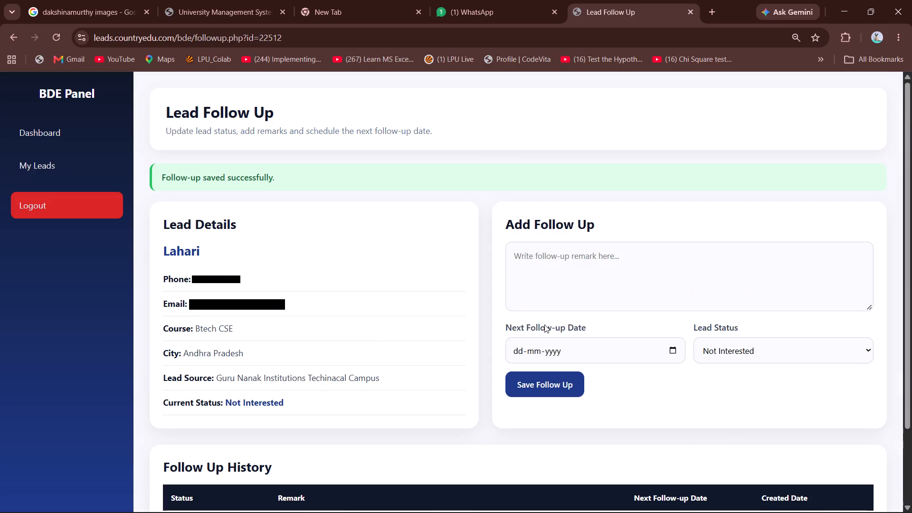
scroll(544, 324, "down", 3)
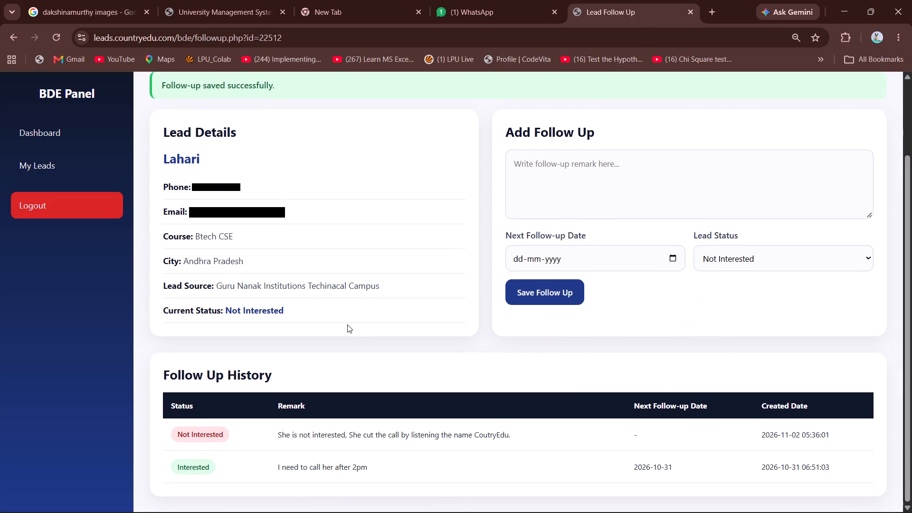
key("Escape")
key("Escape")
key("Escape")
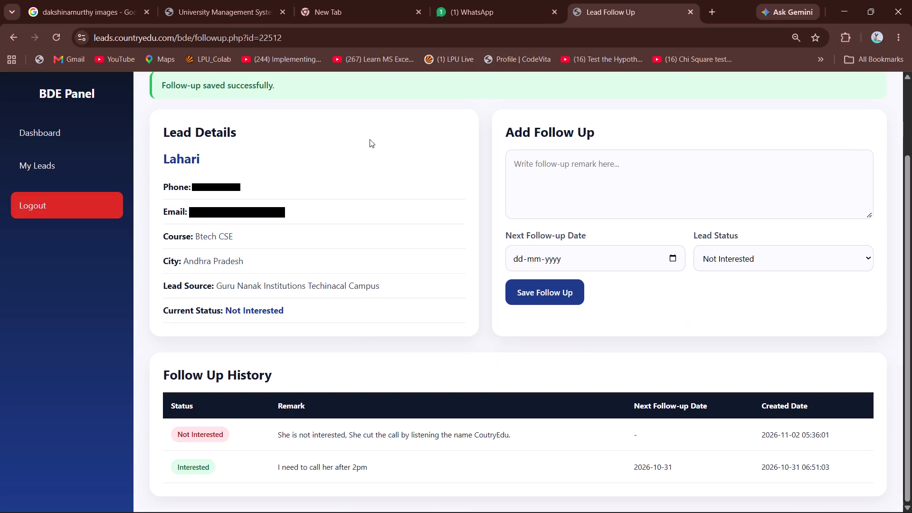
Return to the My Assigned Leads page and review the lead totals by status.
left_click(84, 151)
left_click(77, 163)
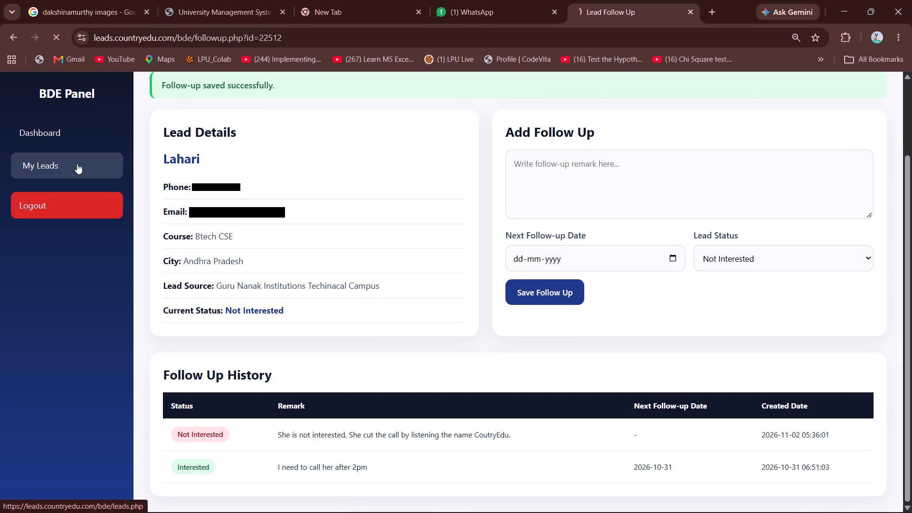
scroll(409, 205, "up", 7)
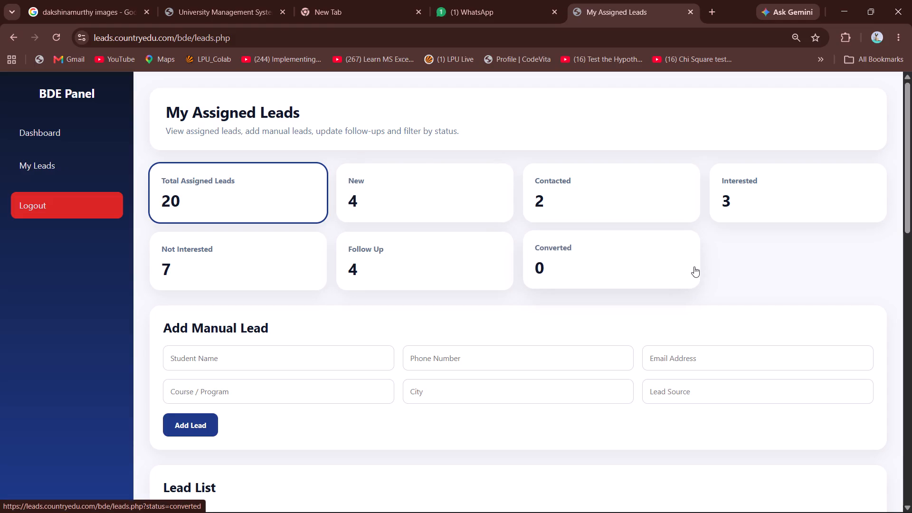
key("period")
Look through the whole lead list to check each student's status against the status summary.
scroll(439, 323, "down", 5)
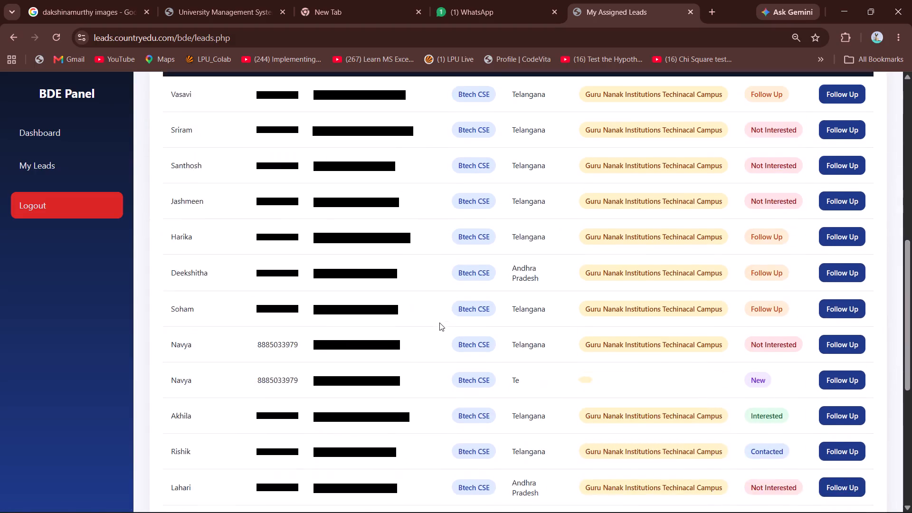
scroll(439, 323, "down", 5)
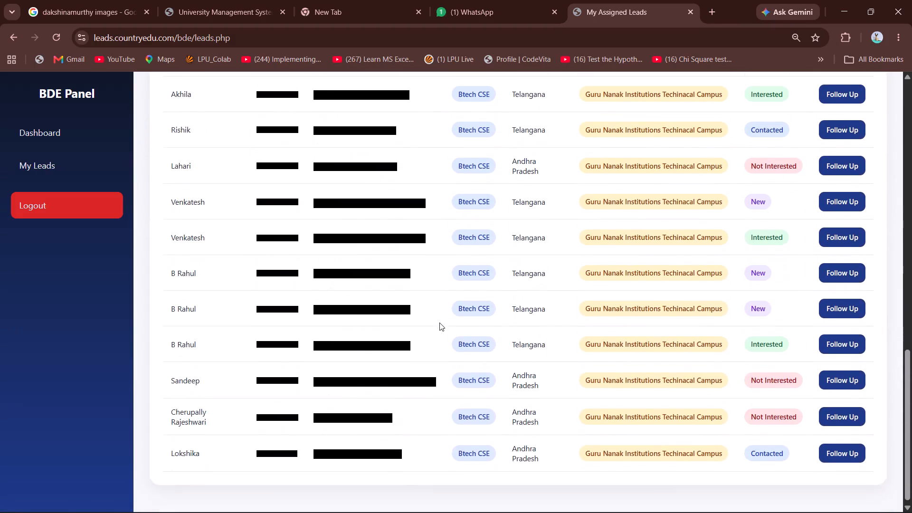
scroll(439, 323, "down", 2)
scroll(439, 323, "up", 5)
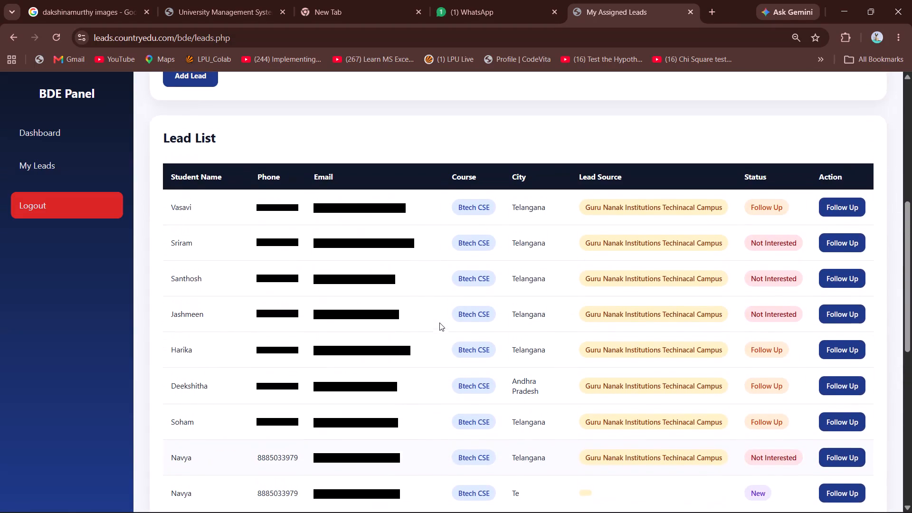
scroll(439, 323, "up", 8)
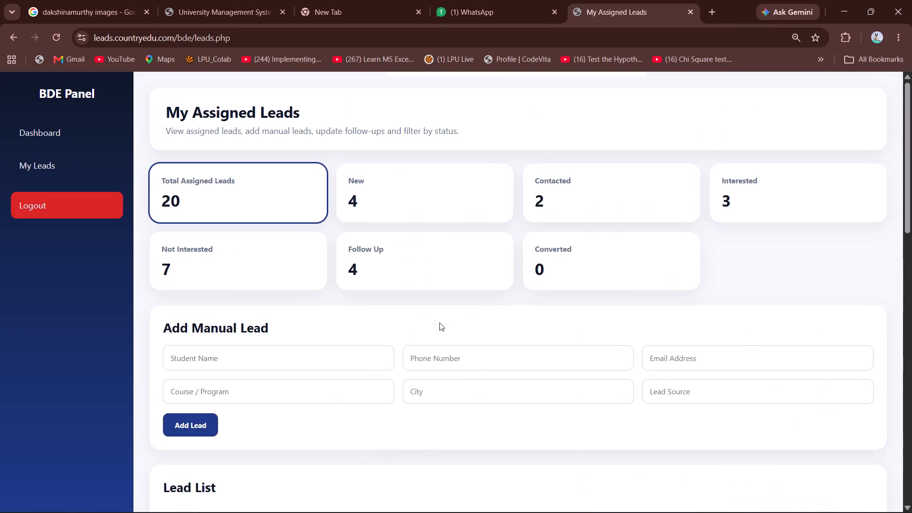
scroll(439, 323, "up", 2)
scroll(439, 323, "down", 8)
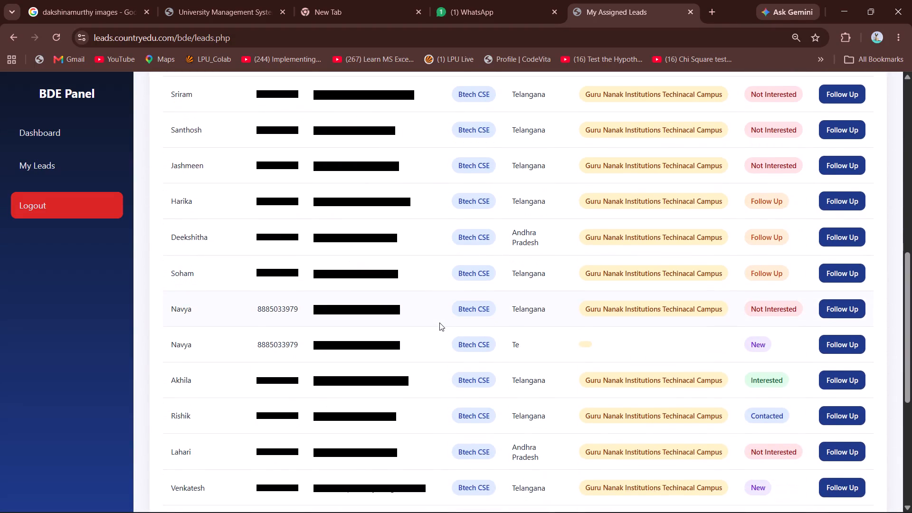
scroll(439, 323, "down", 2)
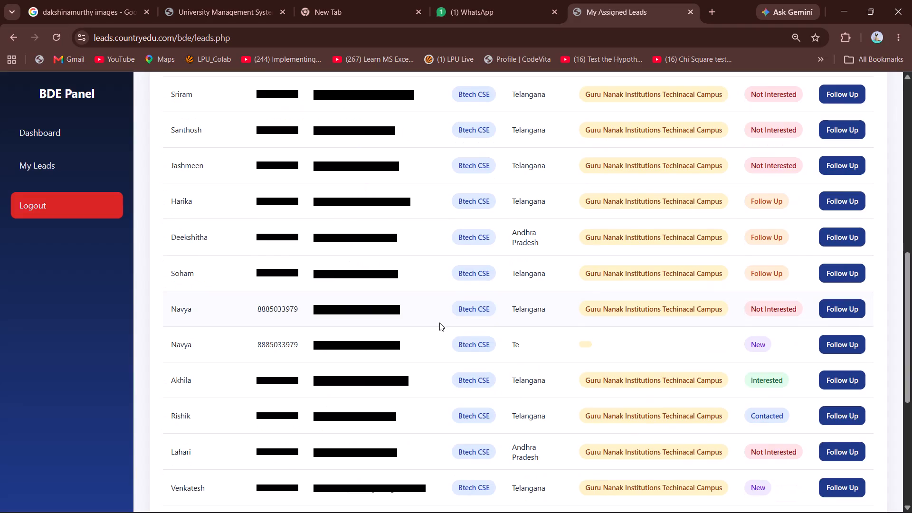
scroll(439, 323, "down", 3)
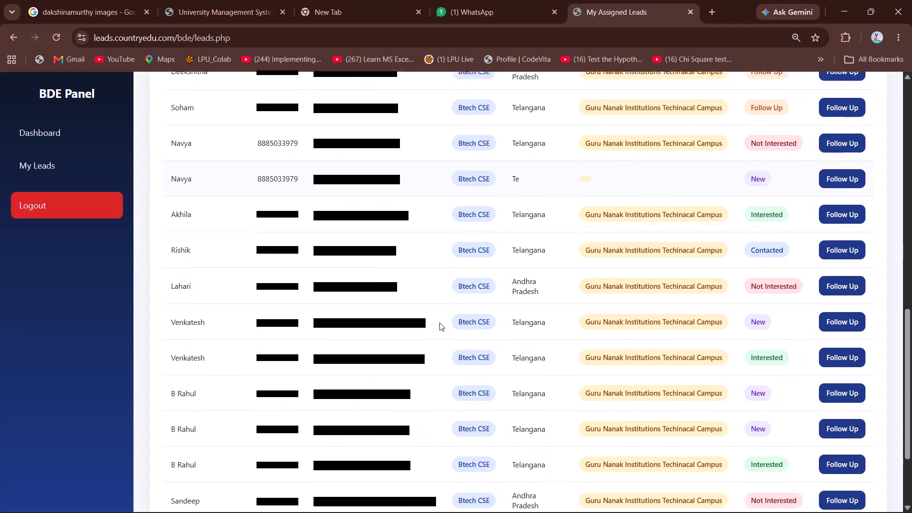
scroll(439, 323, "down", 1)
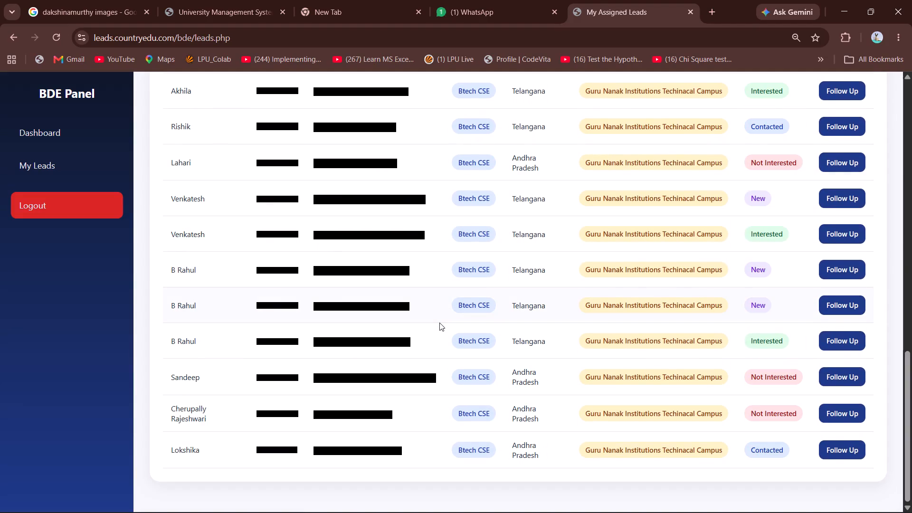
scroll(439, 323, "up", 3)
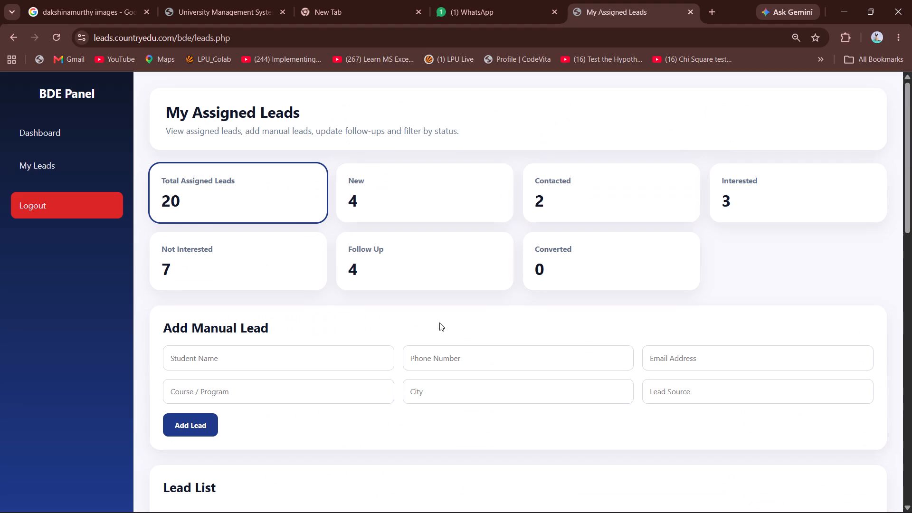
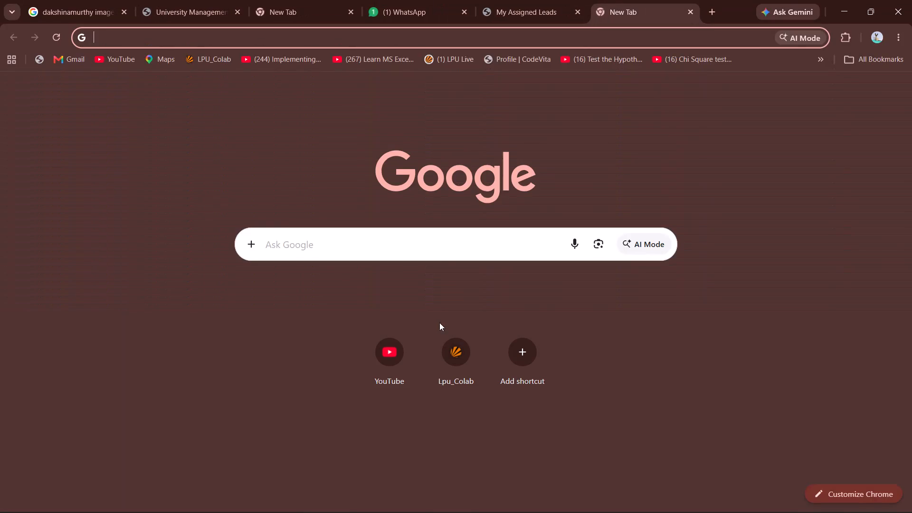
Open the LinkedIn feed in the new browser tab.
type("linked")
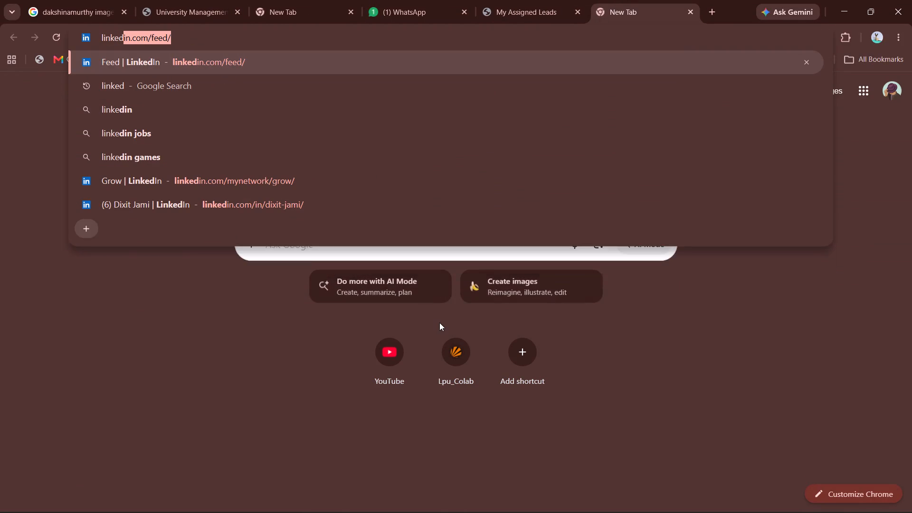
key("Return")
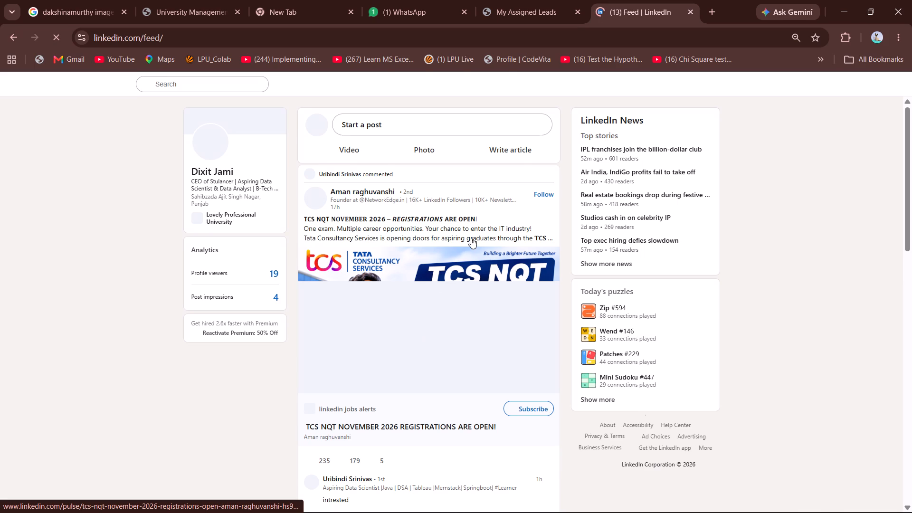
Look through the latest posts in the LinkedIn home feed and return to the start of the feed.
scroll(471, 238, "down", 1)
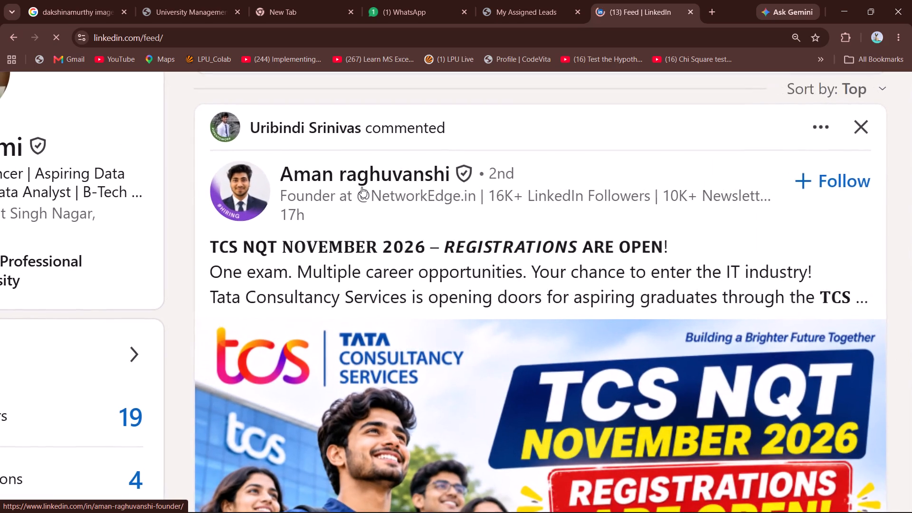
scroll(361, 187, "down", 5)
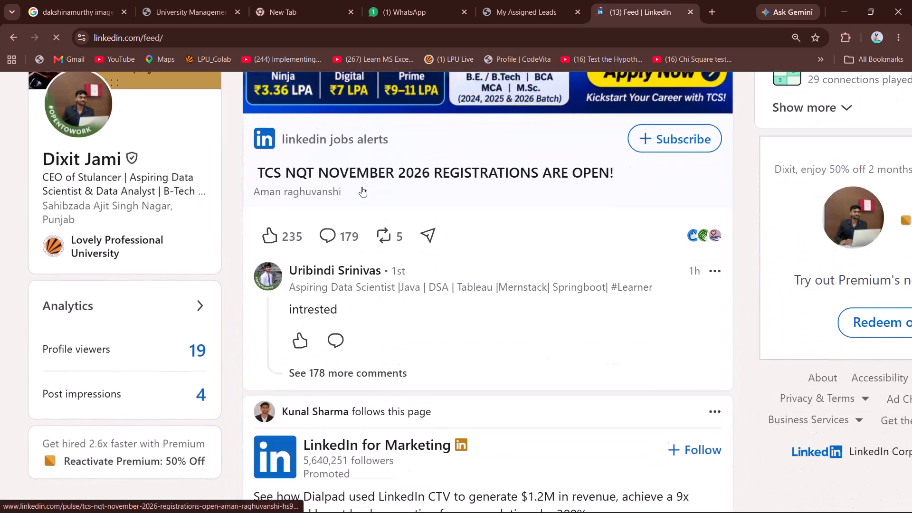
scroll(361, 187, "down", 4)
scroll(341, 311, "down", 4)
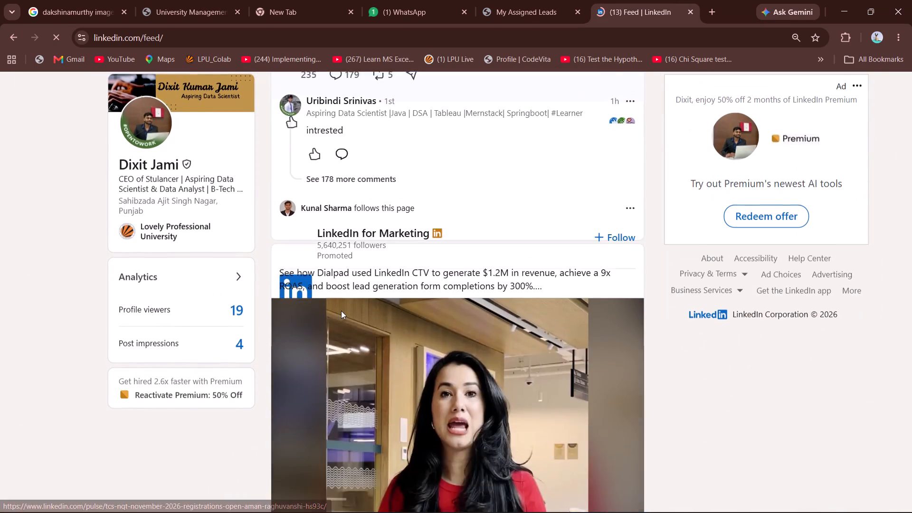
scroll(332, 358, "down", 7)
scroll(332, 358, "up", 6)
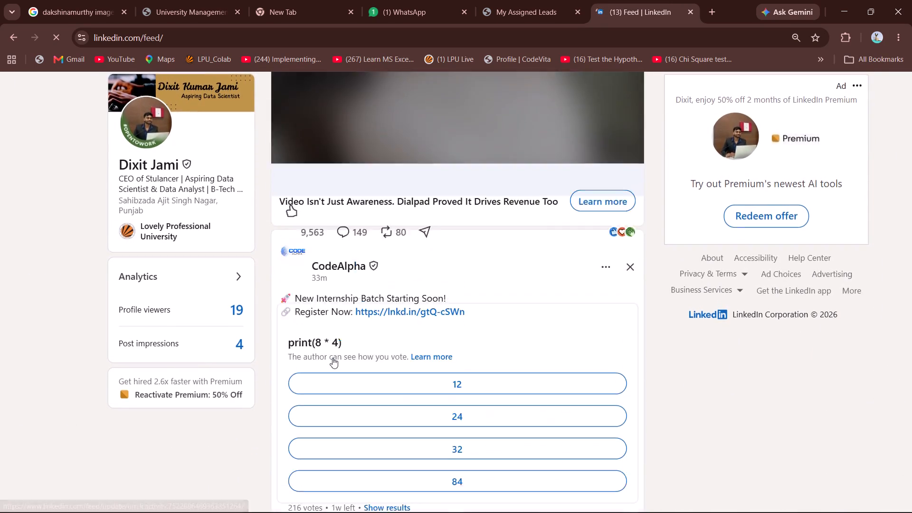
scroll(332, 358, "up", 2)
scroll(332, 358, "down", 3)
scroll(332, 358, "up", 1)
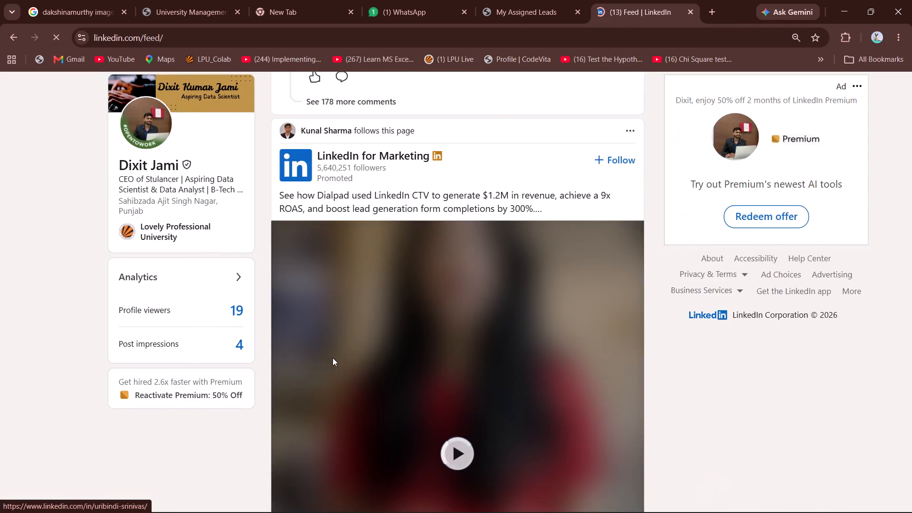
scroll(332, 358, "up", 9)
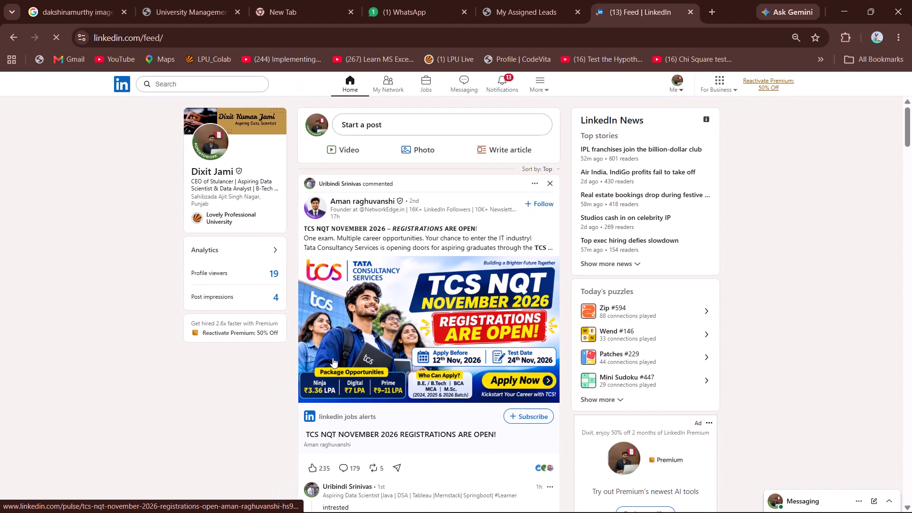
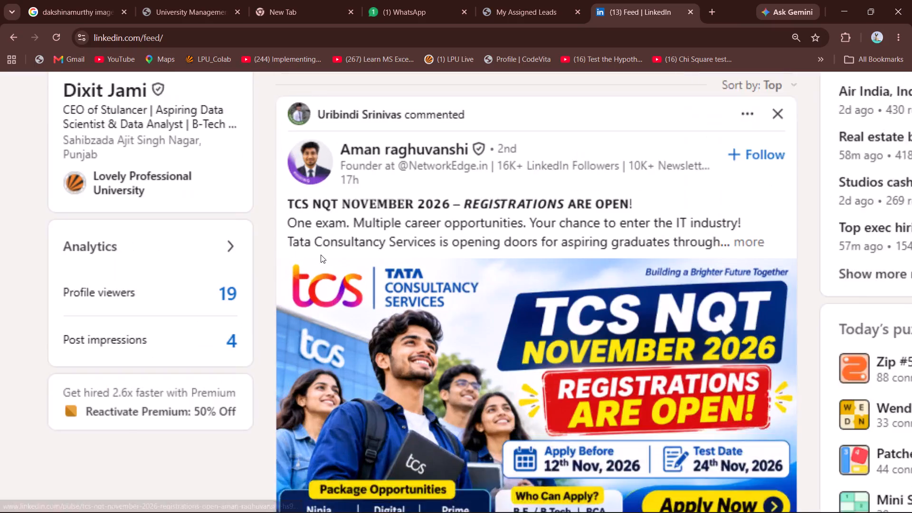
Browse further down the LinkedIn home feed through the job, hiring and student achievement posts.
scroll(321, 255, "up", 1)
scroll(321, 255, "down", 4)
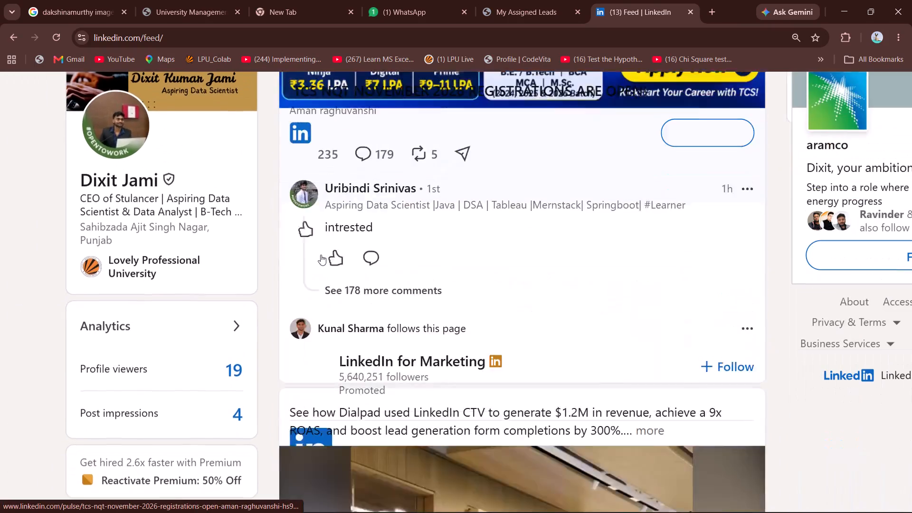
scroll(321, 255, "down", 6)
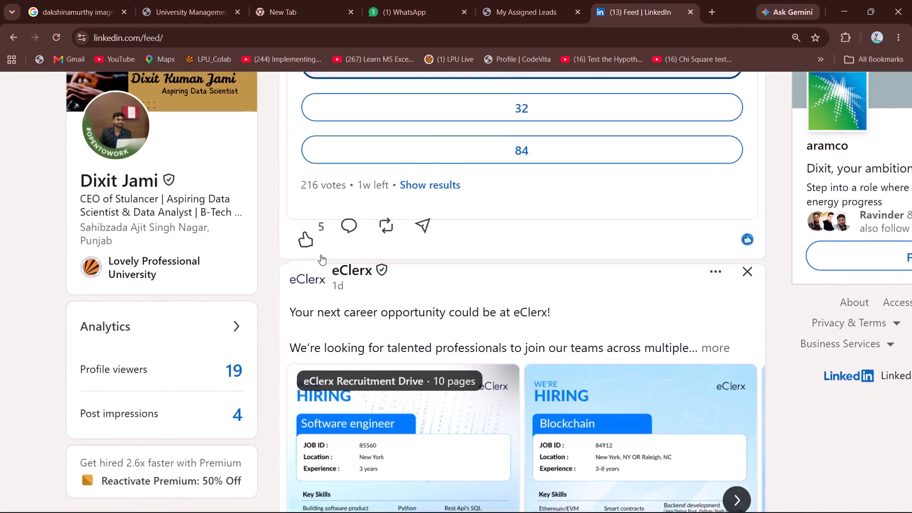
scroll(321, 255, "down", 3)
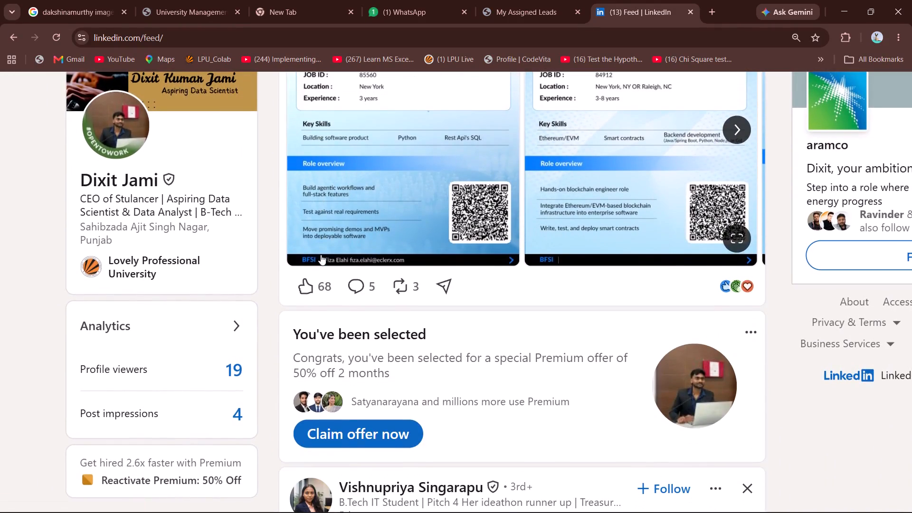
scroll(321, 255, "down", 5)
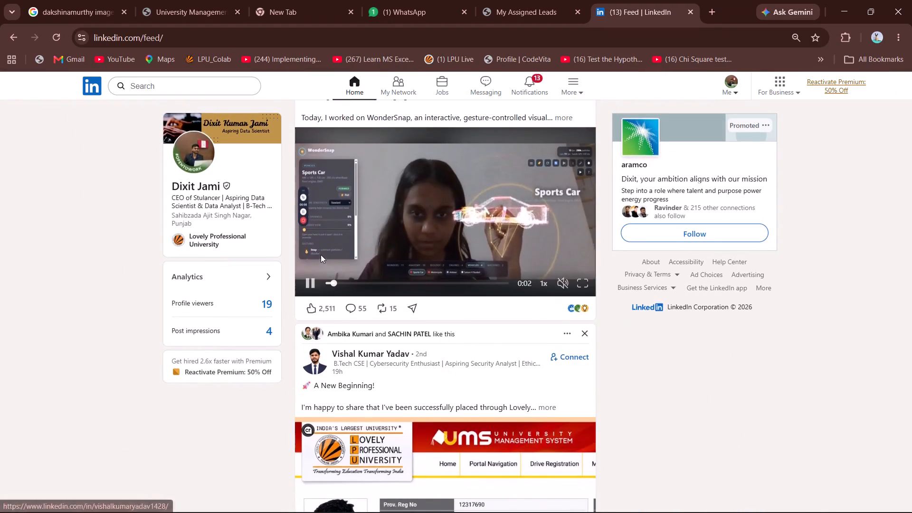
scroll(321, 255, "down", 3)
Return to the Infosys FY27 Fresher Hiring Update post in the feed and examine its enlarged infographic.
scroll(321, 255, "up", 3)
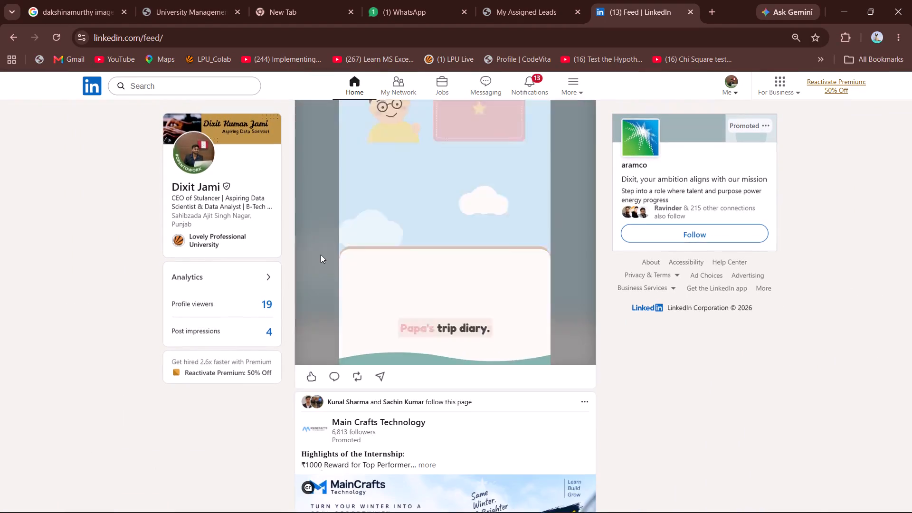
scroll(321, 255, "up", 3)
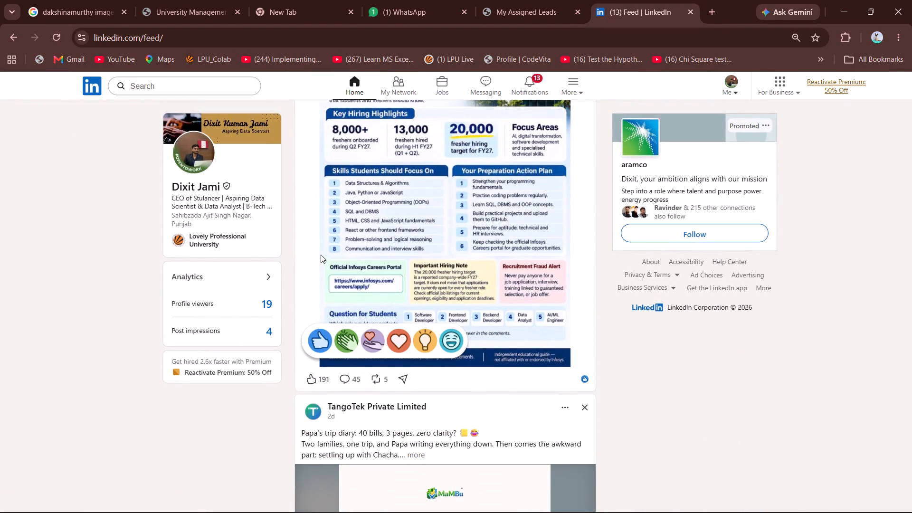
scroll(321, 255, "up", 1)
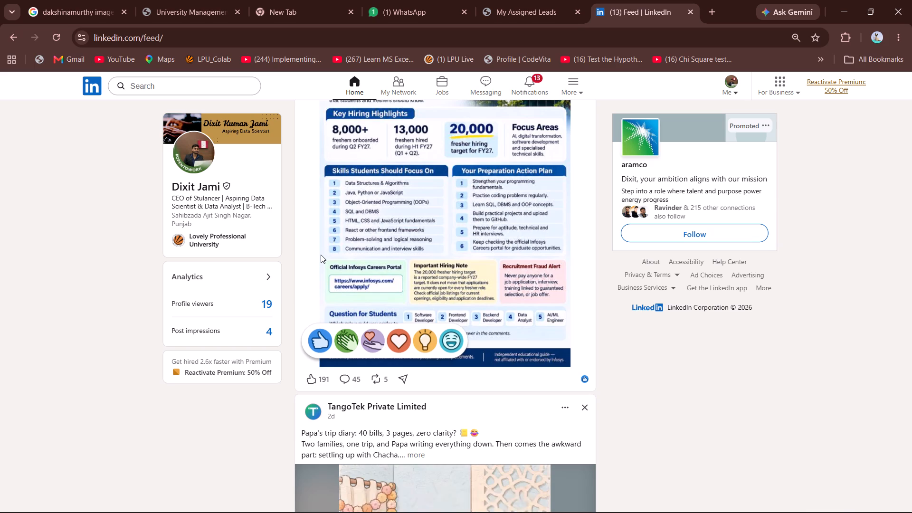
scroll(255, 186, "up", 3)
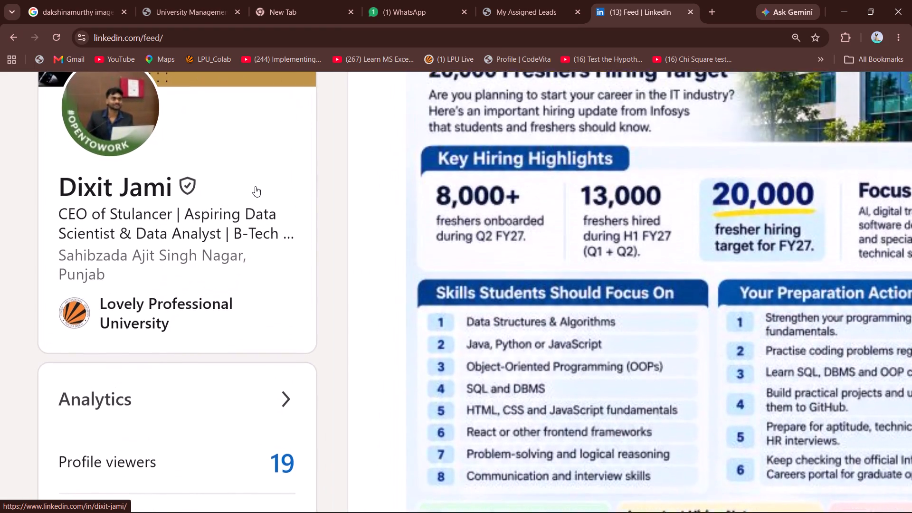
scroll(255, 186, "up", 1)
scroll(303, 219, "left", 1)
scroll(382, 232, "left", 1)
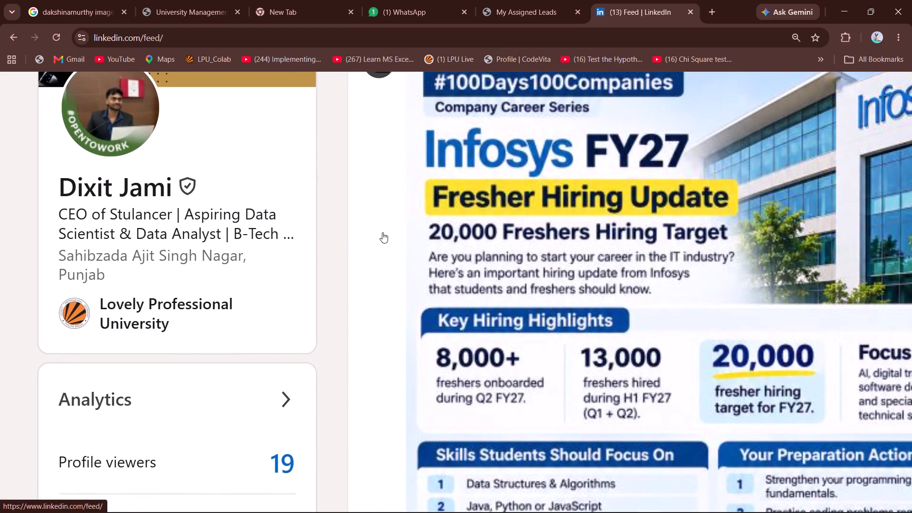
scroll(353, 225, "up", 1)
scroll(316, 209, "up", 1)
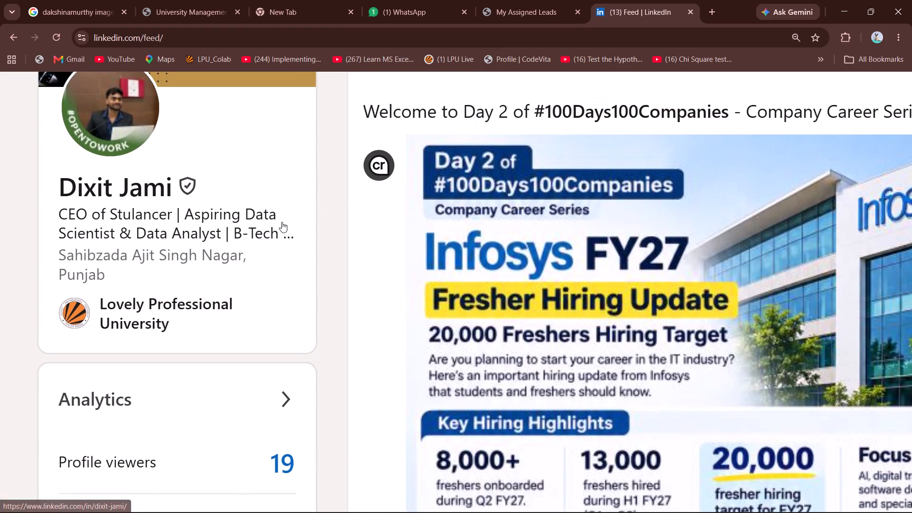
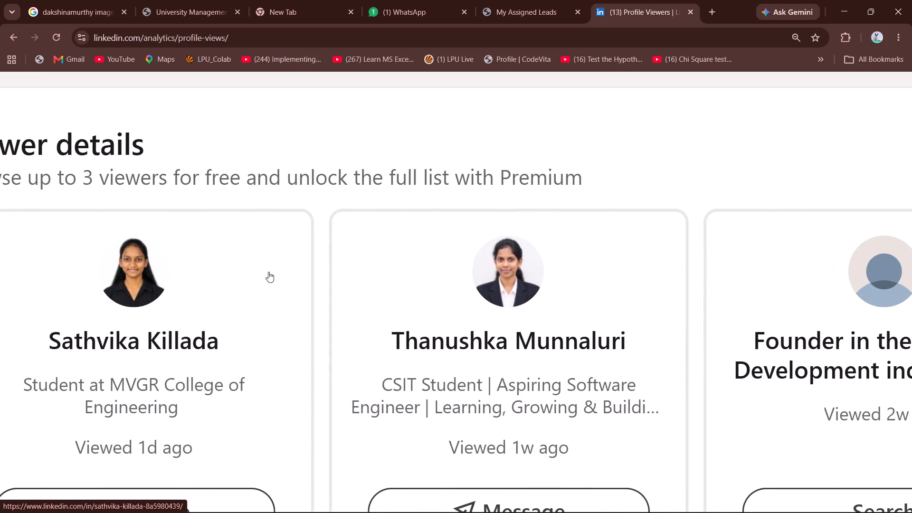
Look through the LinkedIn profile viewer cards and open the profile of the CSIT student who viewed the account.
scroll(268, 272, "down", 1)
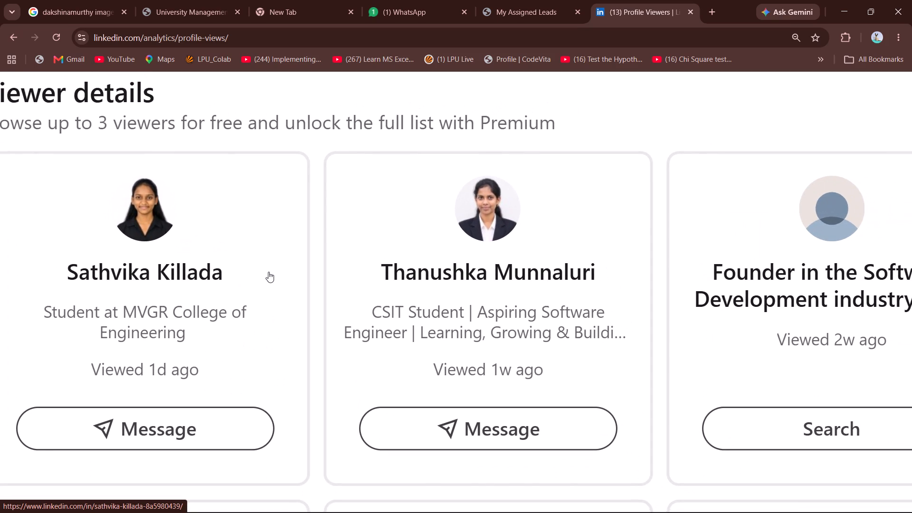
scroll(268, 272, "left", 1)
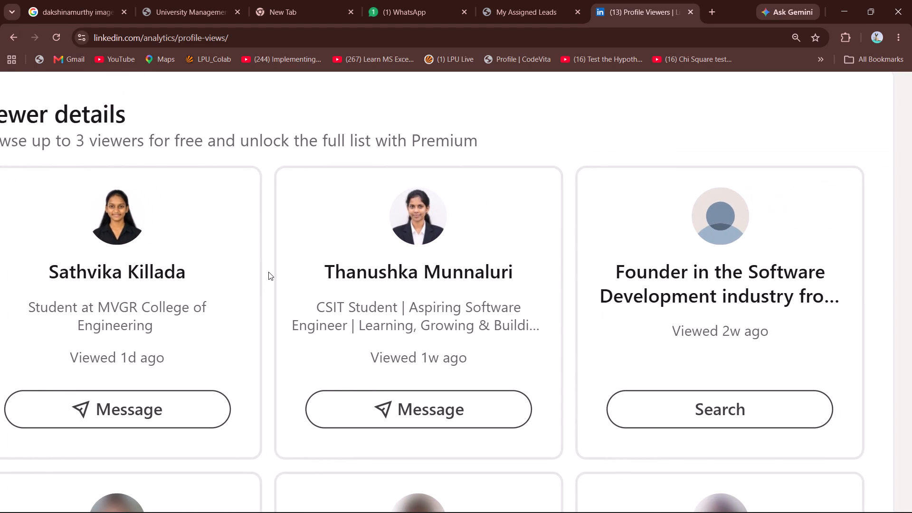
scroll(268, 272, "left", 1)
scroll(268, 272, "down", 4)
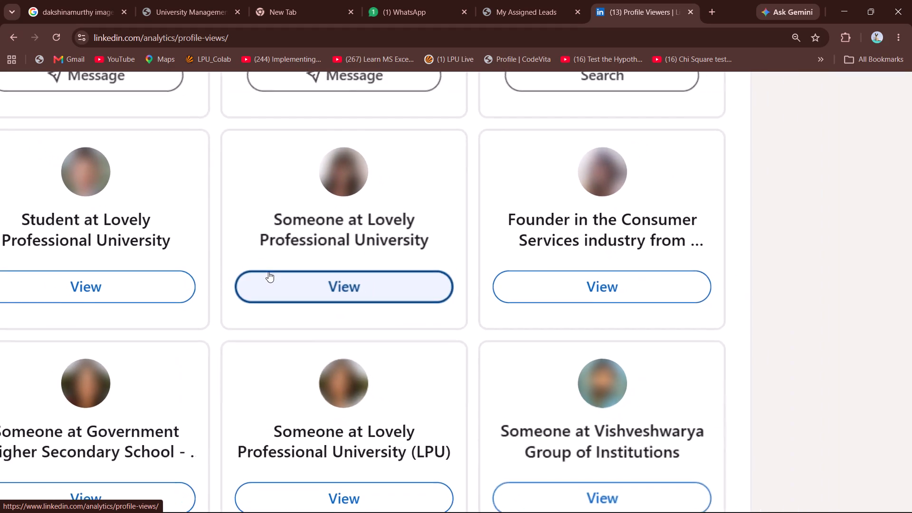
scroll(268, 272, "right", 1)
scroll(268, 272, "up", 2)
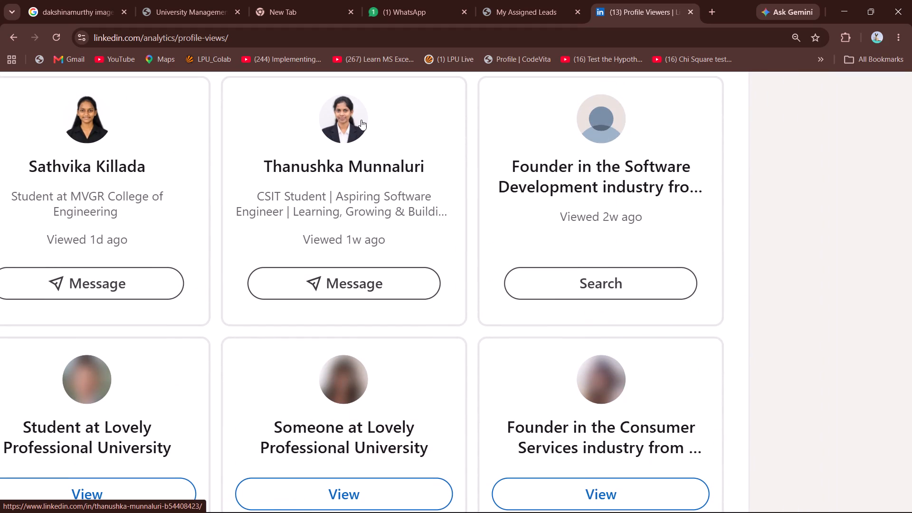
left_click(361, 120)
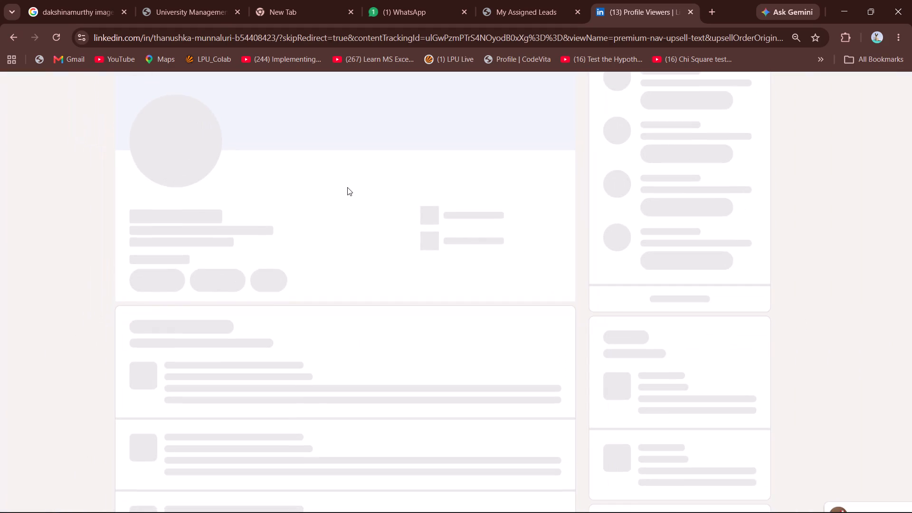
scroll(347, 187, "up", 1)
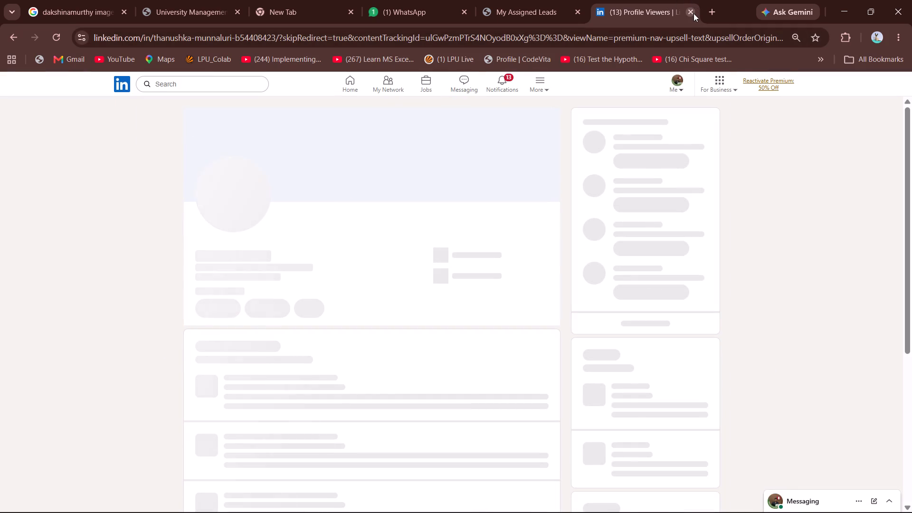
Close the LinkedIn page and return to the My Assigned Leads page.
left_click(693, 15)
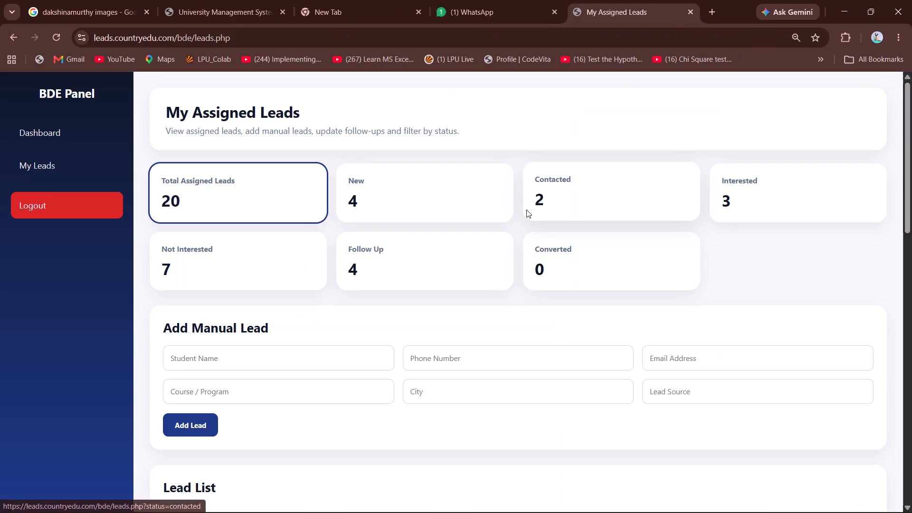
Review the status summary cards and read through the Lead List entries with their courses, cities, lead sources and statuses.
scroll(526, 209, "up", 2)
scroll(484, 315, "down", 1)
scroll(484, 315, "up", 3)
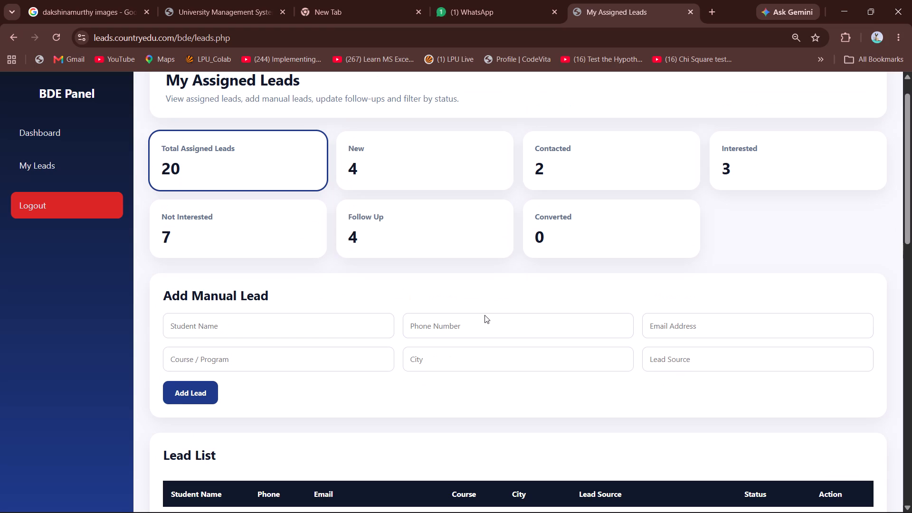
scroll(484, 315, "left", 1)
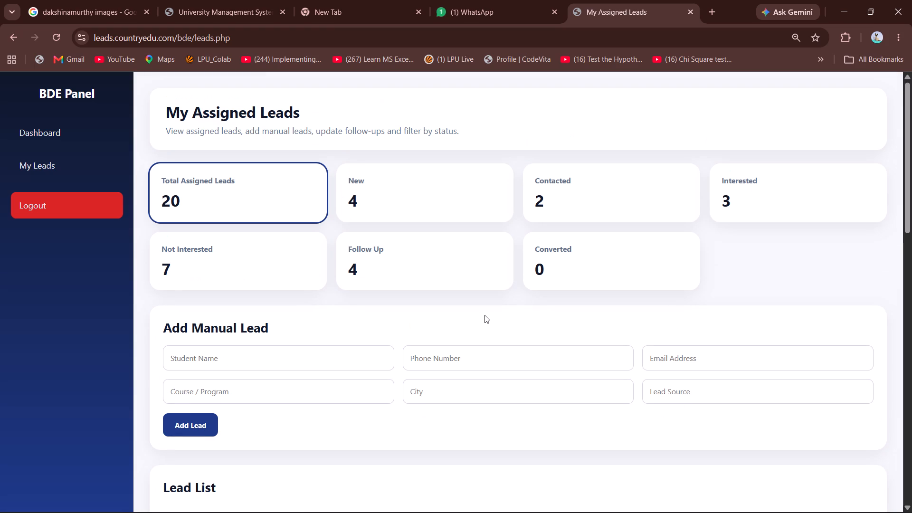
scroll(484, 315, "down", 6)
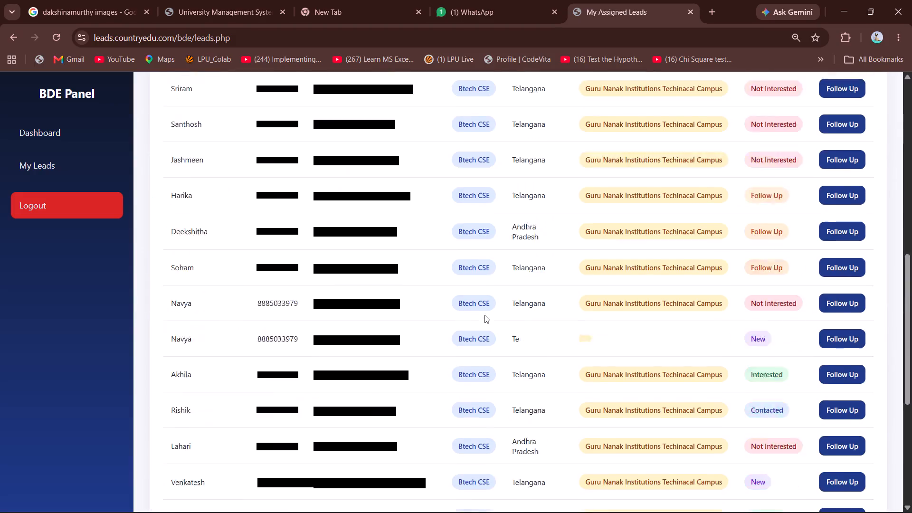
scroll(484, 315, "up", 3)
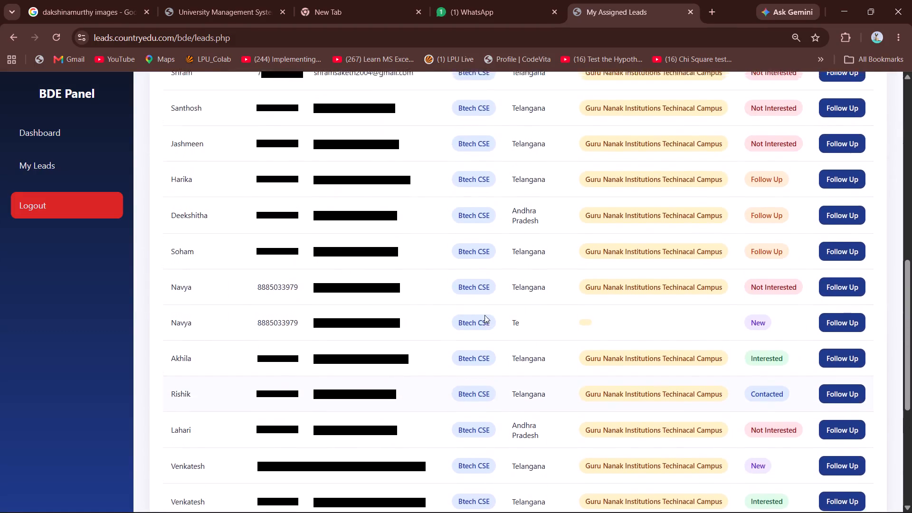
scroll(484, 315, "up", 1)
scroll(484, 315, "down", 4)
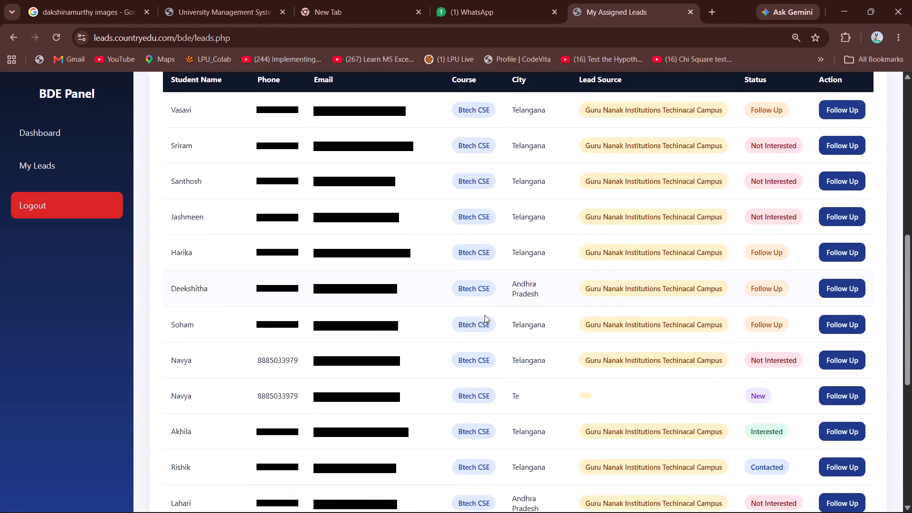
scroll(484, 315, "down", 1)
scroll(399, 418, "down", 2)
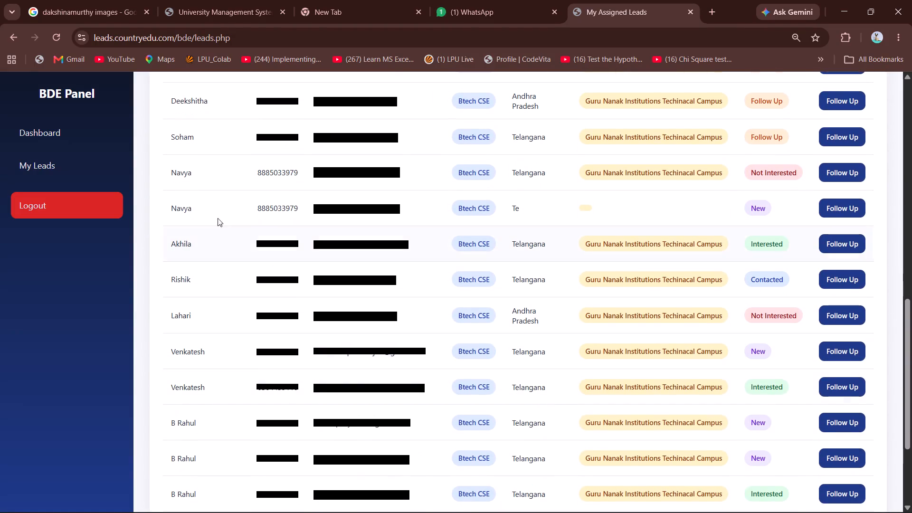
scroll(216, 318, "down", 2)
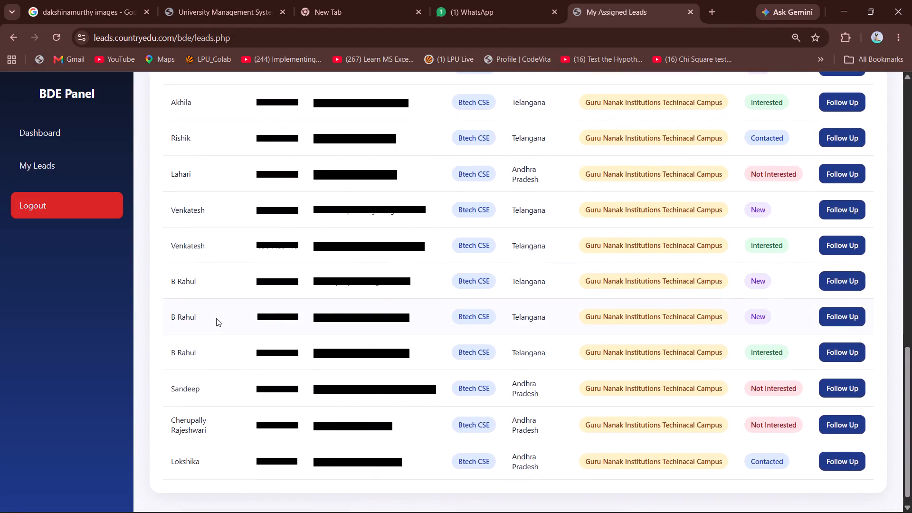
scroll(216, 318, "up", 4)
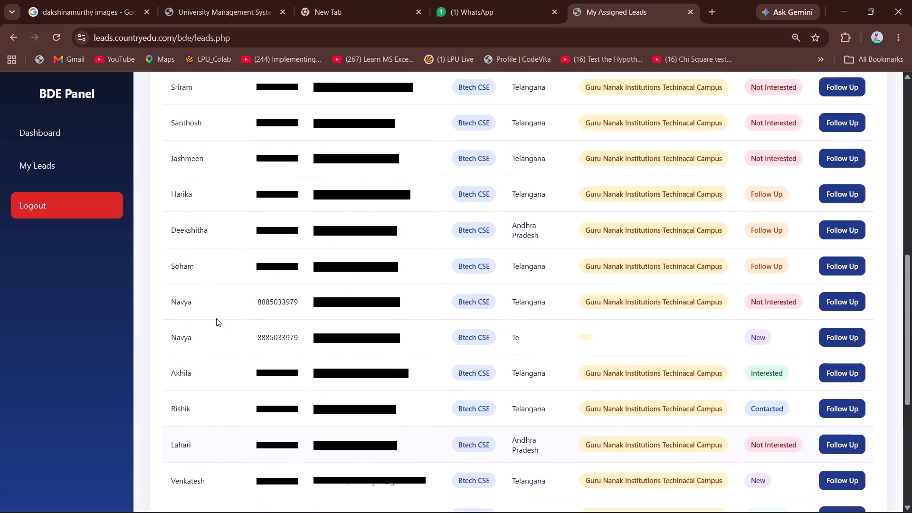
scroll(216, 318, "up", 2)
scroll(216, 318, "down", 1)
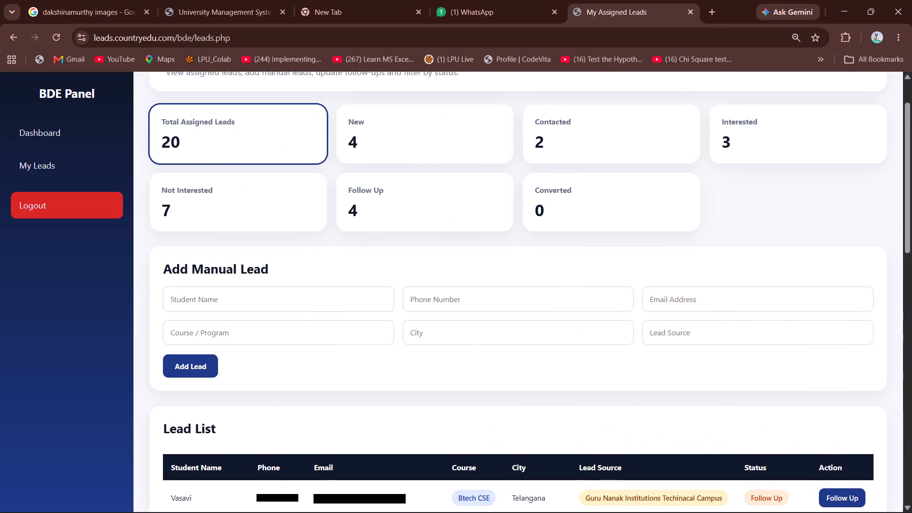
Show all leads with the Total Assigned Leads filter and review the full Lead List and its statuses.
left_click(196, 121)
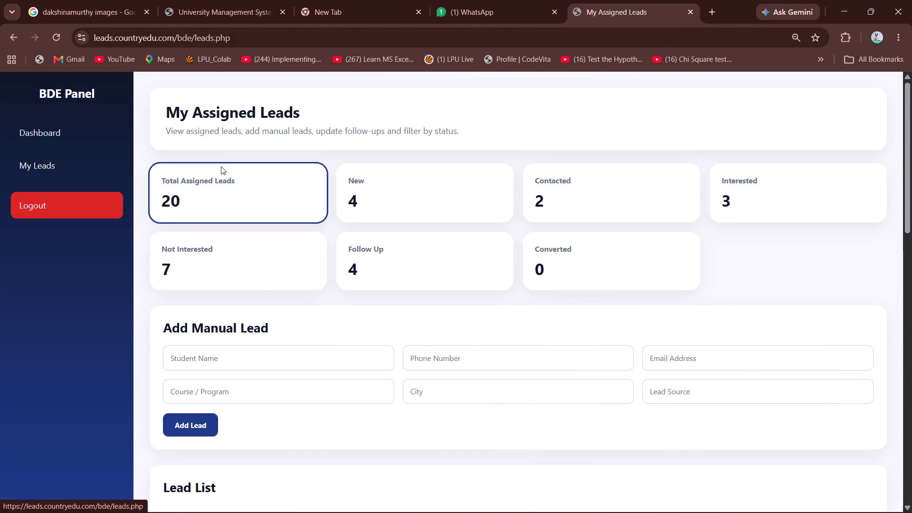
scroll(273, 280, "down", 5)
scroll(273, 280, "left", 1)
scroll(273, 280, "down", 1)
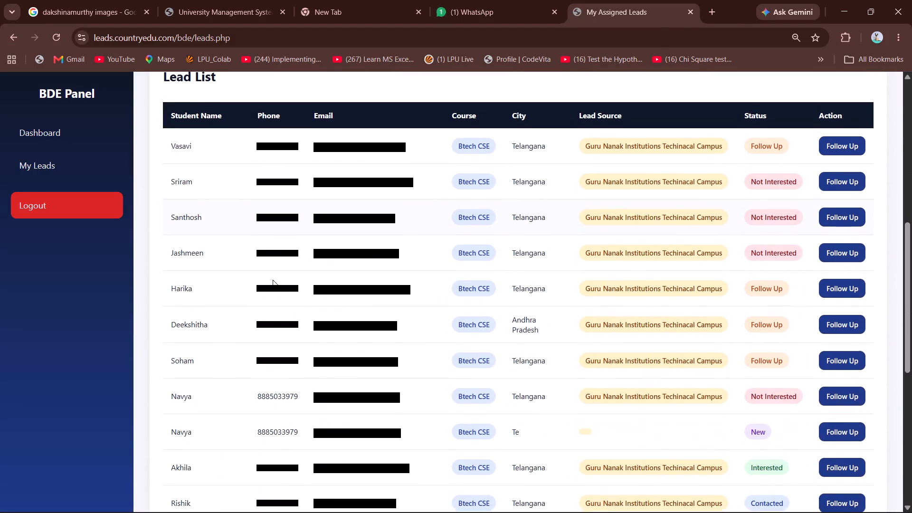
scroll(273, 280, "down", 4)
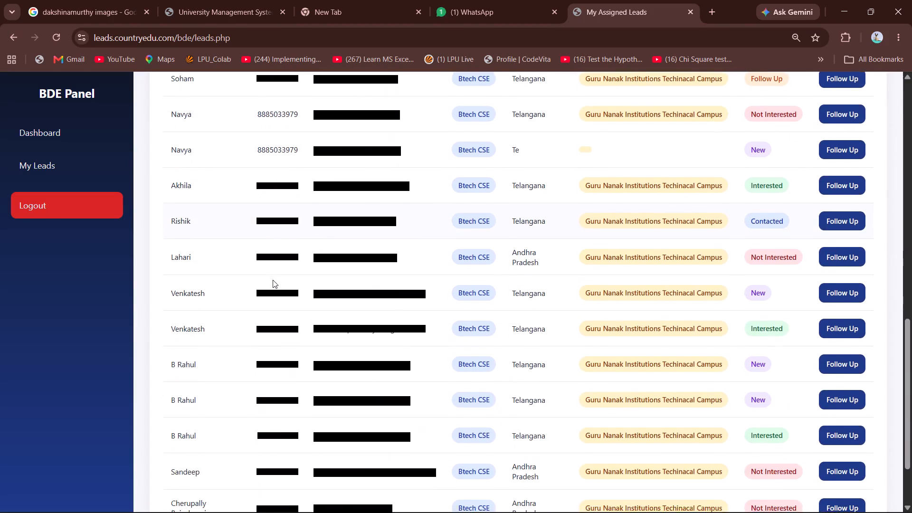
scroll(273, 280, "down", 3)
scroll(273, 280, "up", 10)
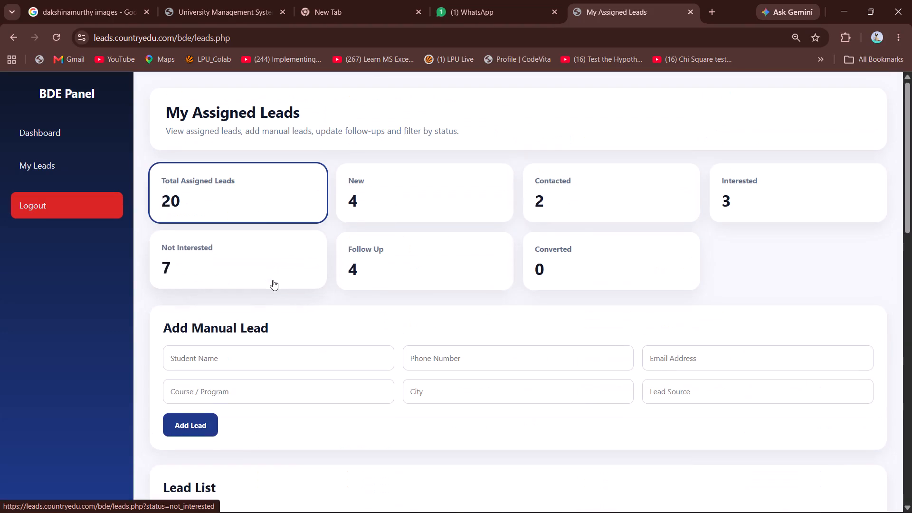
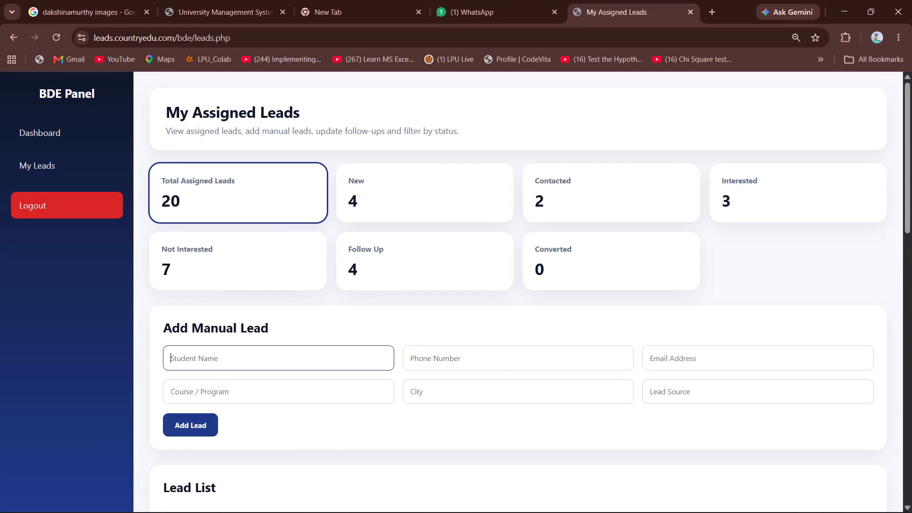
Enter Asmitha as the student name in the Add Manual Lead form.
type("Ashm")
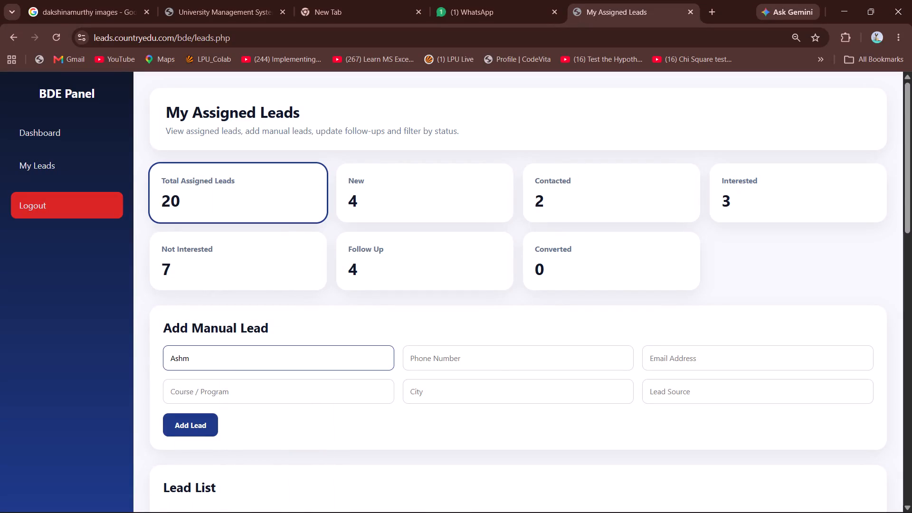
key("BackSpace")
key("BackSpace")
key("s")
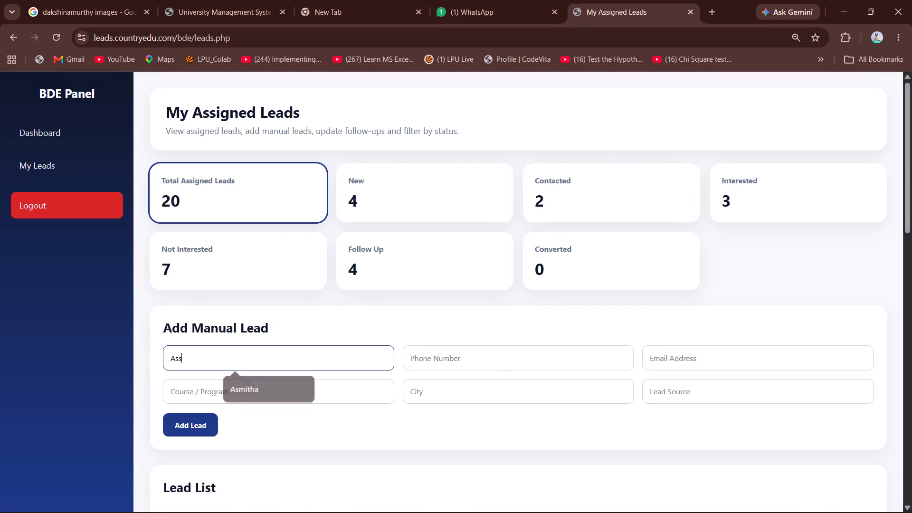
key("BackSpace")
type("mitha")
key("space")
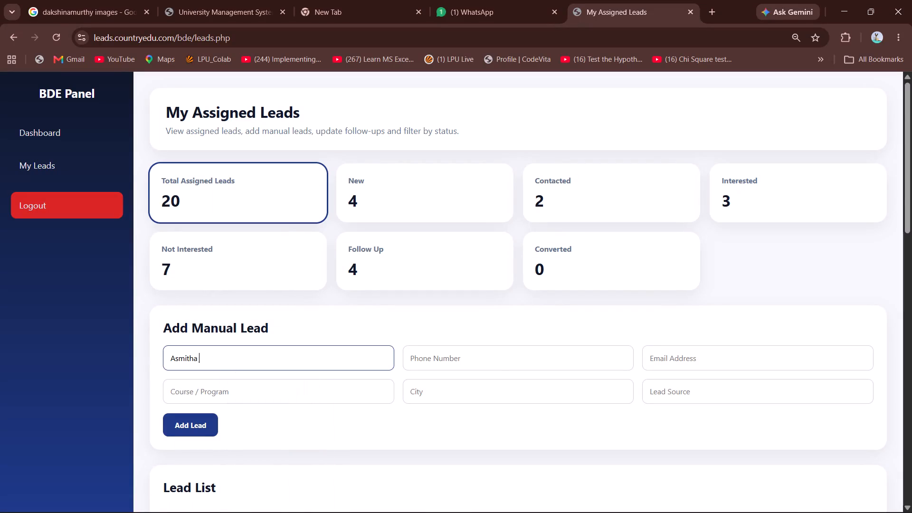
Enter the first four digits of the student's phone number in the Add Manual Lead form.
left_click(533, 366)
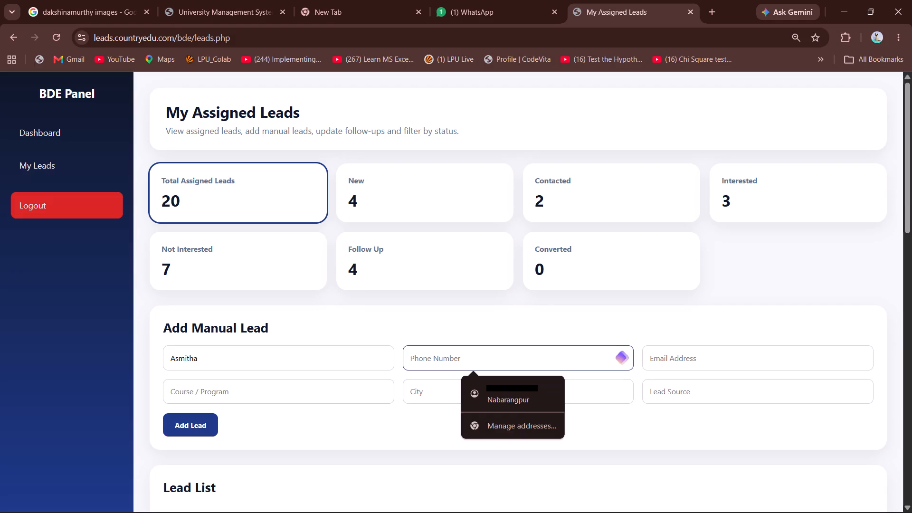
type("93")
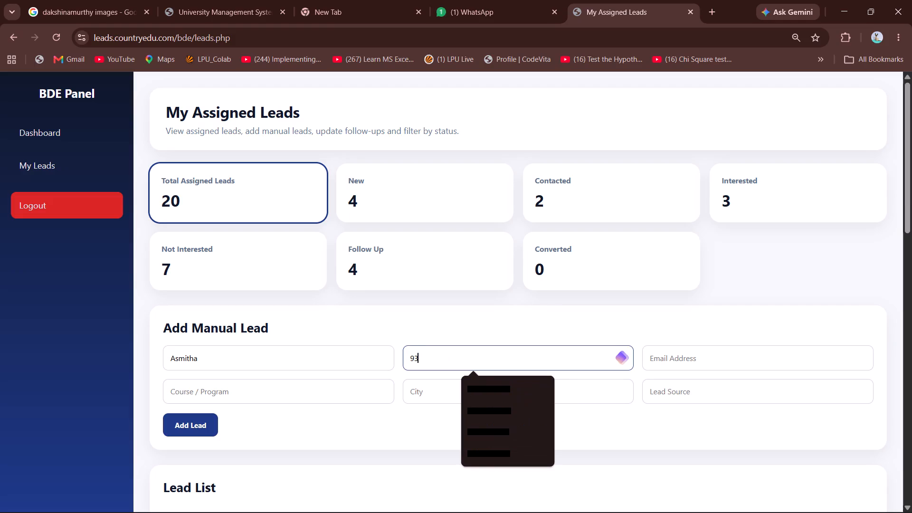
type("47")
Review the existing Lead List entries, checking student names, phone numbers and statuses, and return to the Add Manual Lead form.
scroll(533, 366, "down", 7)
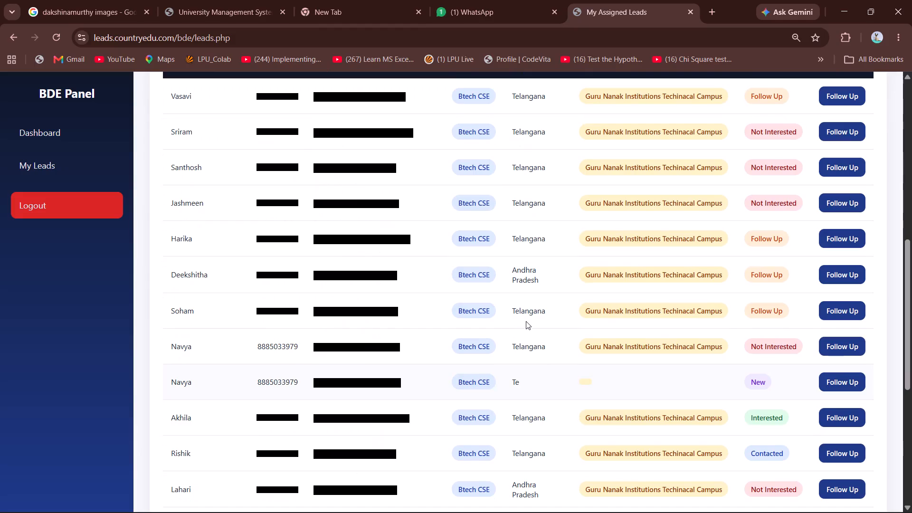
scroll(266, 316, "down", 1)
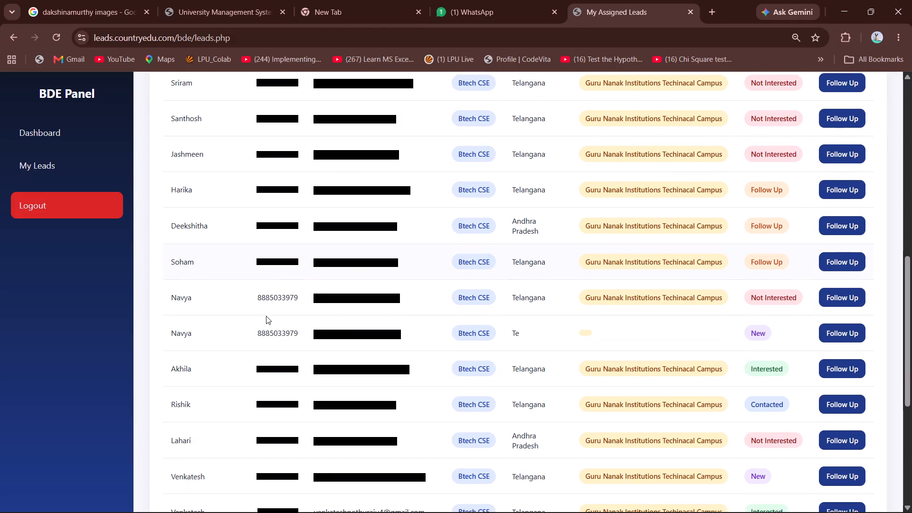
scroll(214, 317, "down", 2)
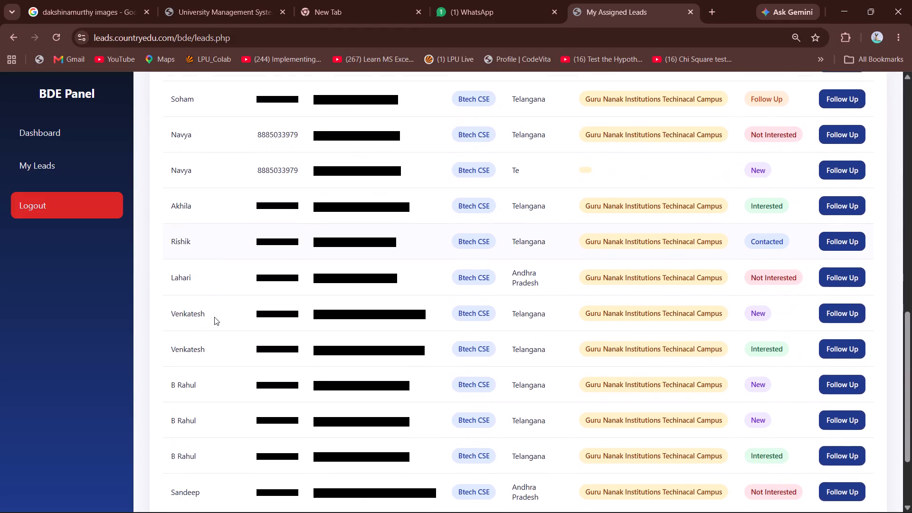
scroll(214, 317, "down", 4)
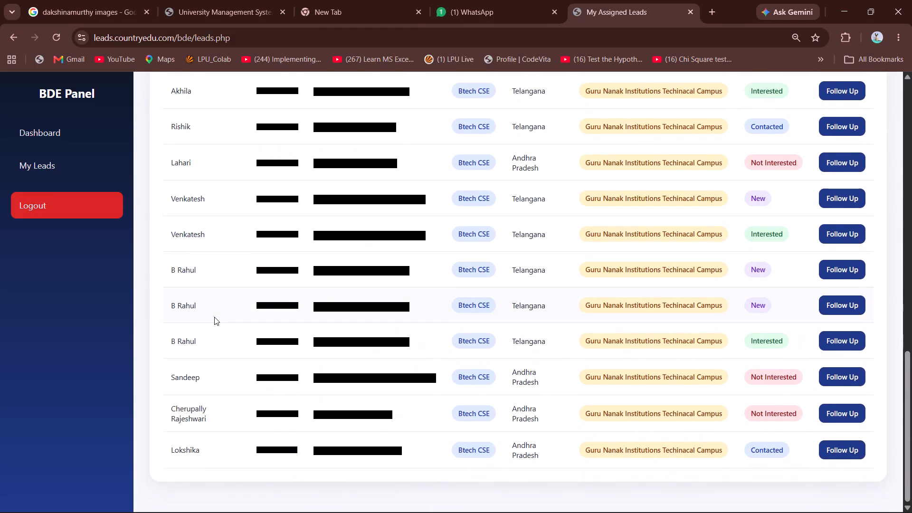
scroll(214, 317, "up", 6)
scroll(214, 317, "right", 2)
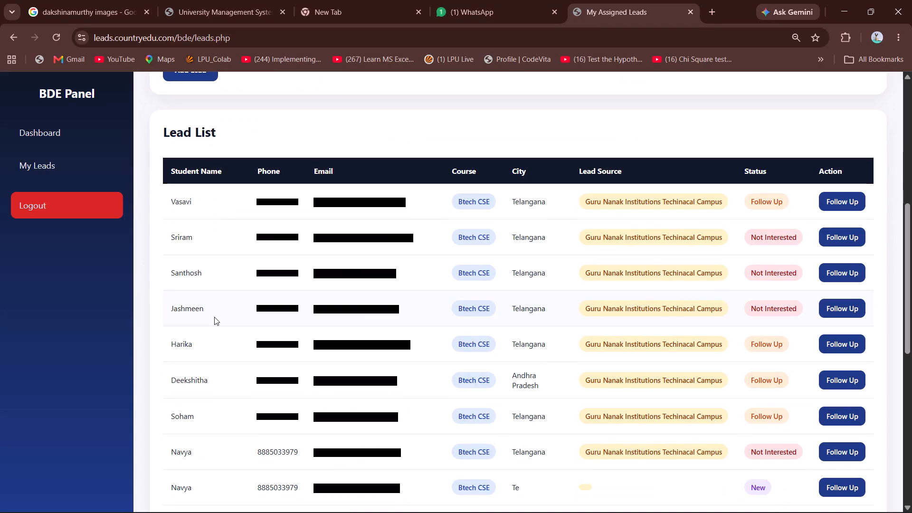
scroll(214, 317, "up", 4)
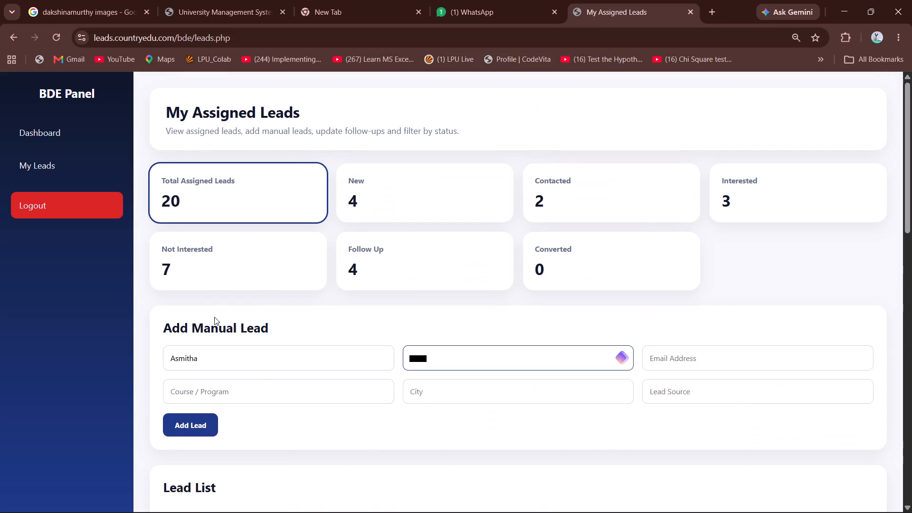
scroll(214, 317, "down", 1)
Continue entering the remaining digits of the student's phone number for the new manual lead.
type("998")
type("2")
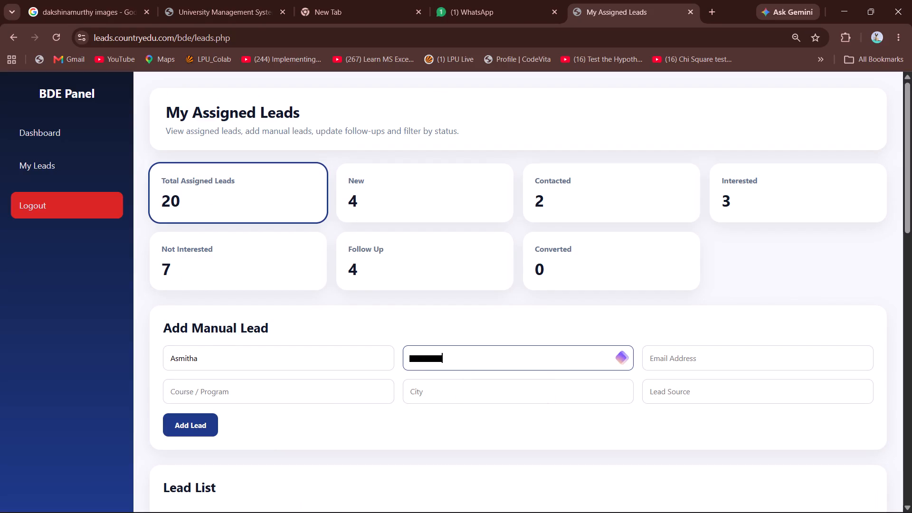
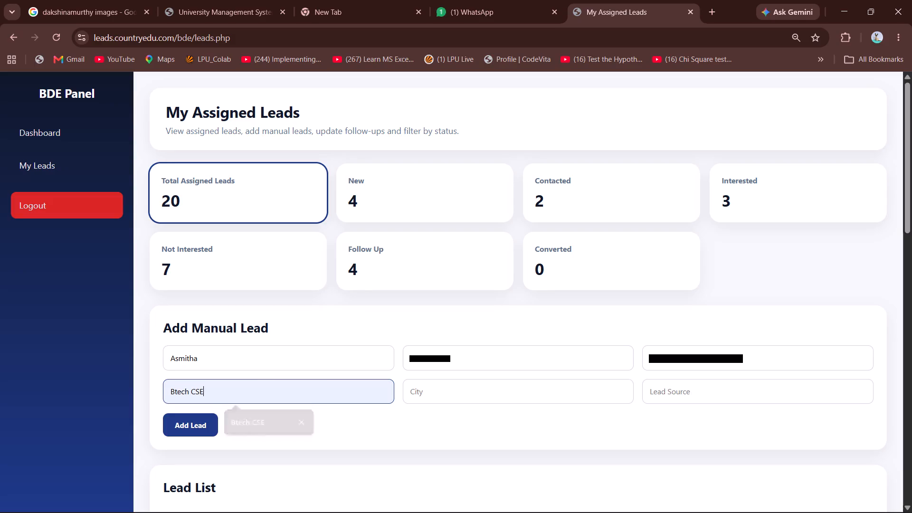
Complete the manual lead with city Telangana and lead source Guru Nanak Institutions Techinacal Campus, and add it.
left_click(429, 390)
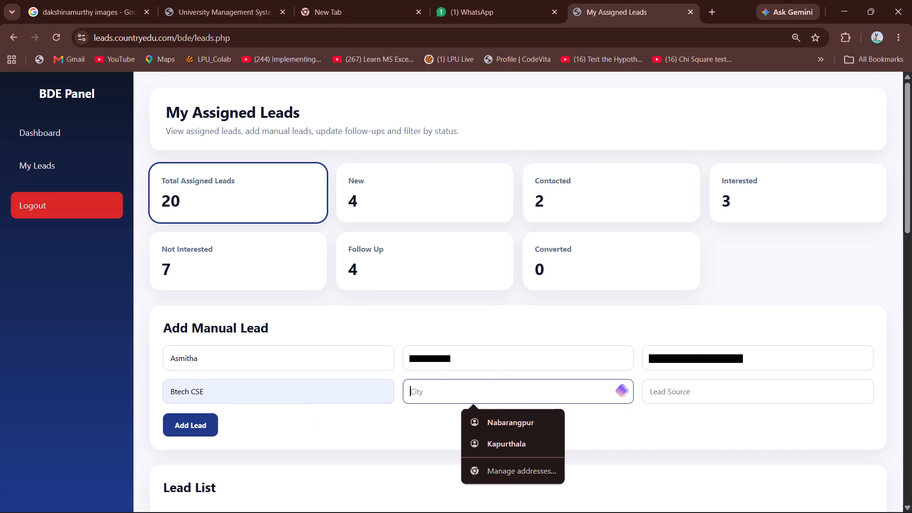
type("Telanga")
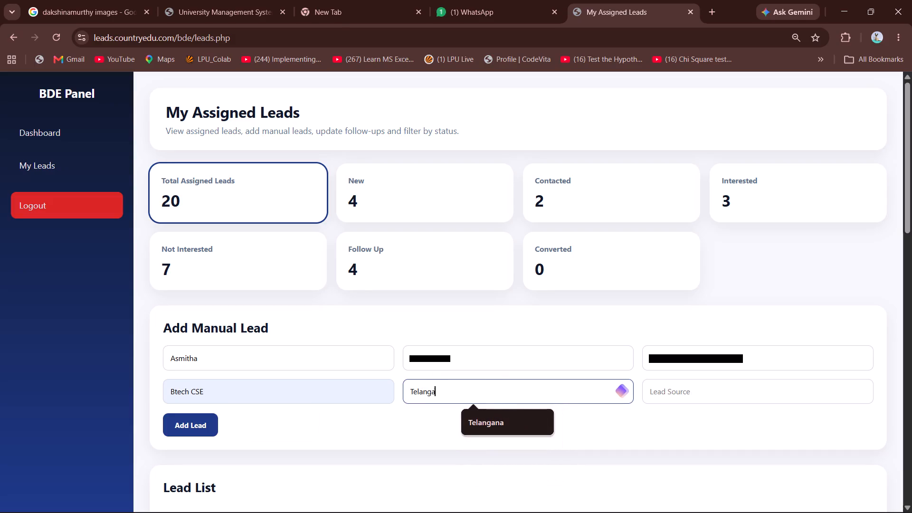
left_click(515, 417)
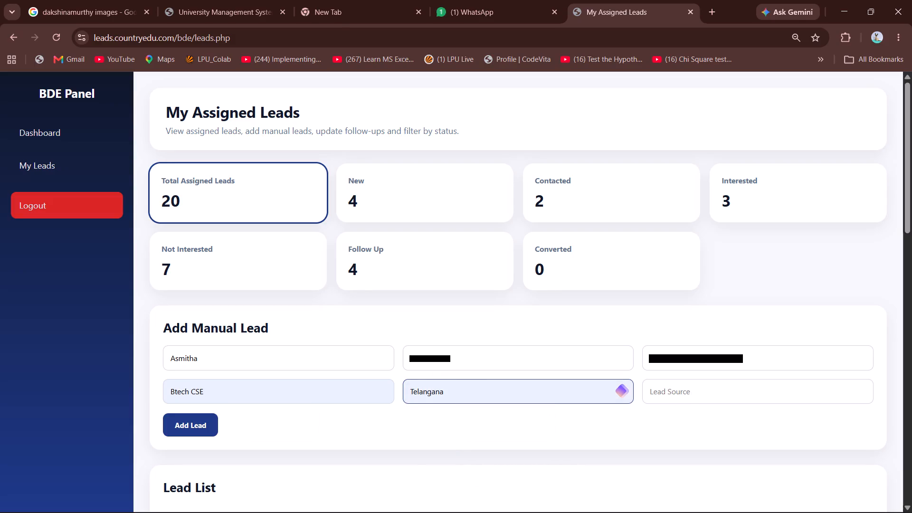
left_click(690, 396)
left_click(740, 416)
scroll(568, 376, "down", 3)
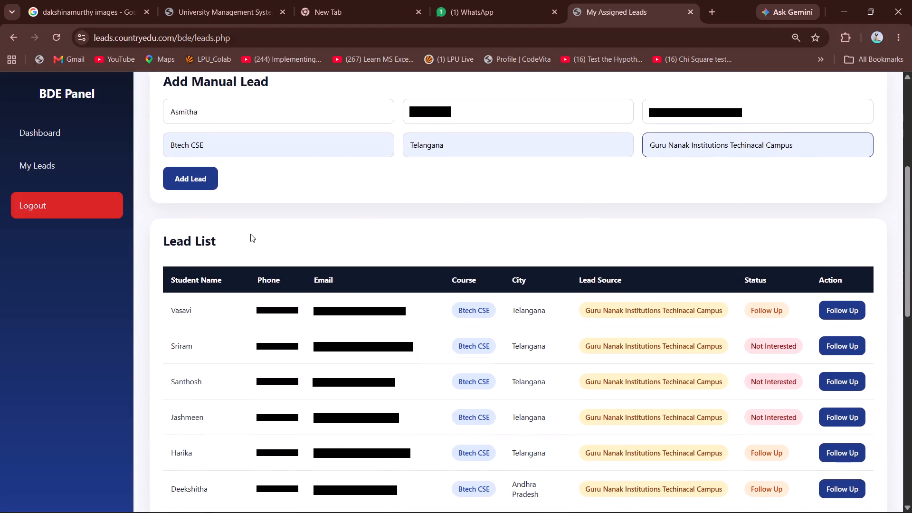
left_click(197, 179)
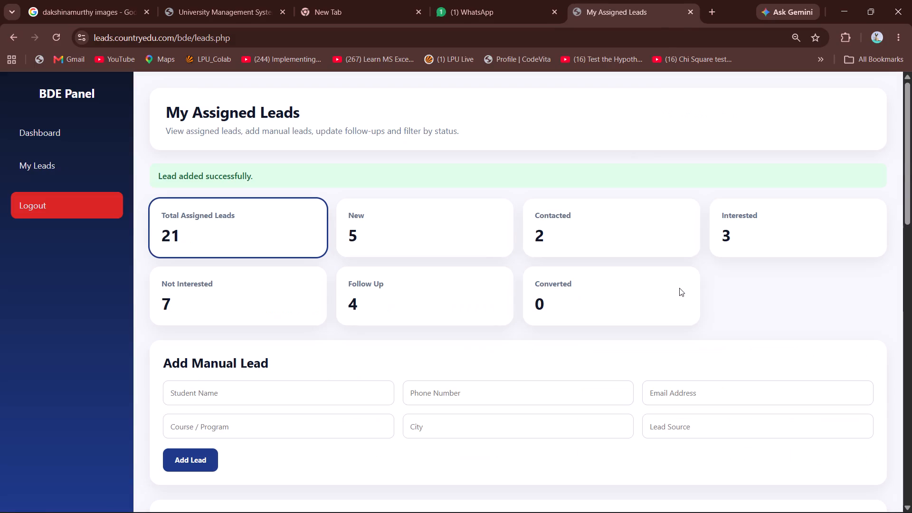
Open the follow-up page for Asmitha from the Lead List.
scroll(679, 288, "down", 2)
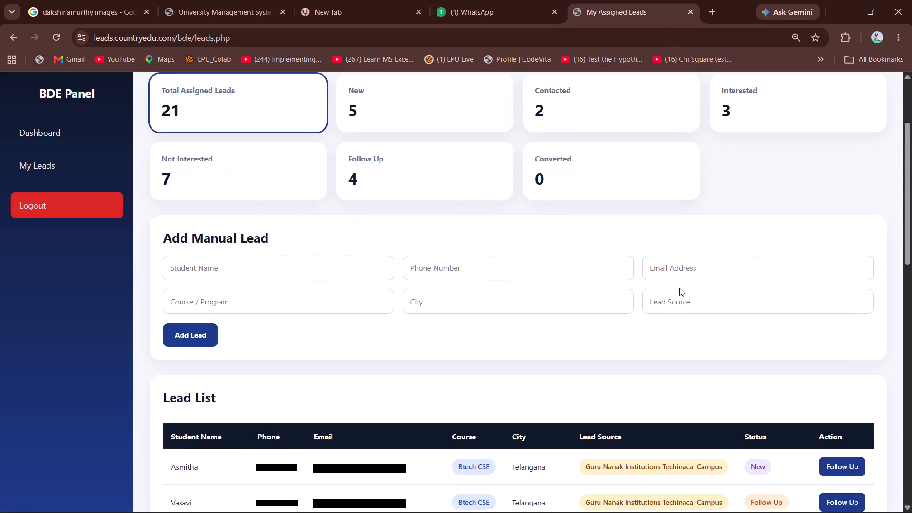
scroll(679, 288, "down", 2)
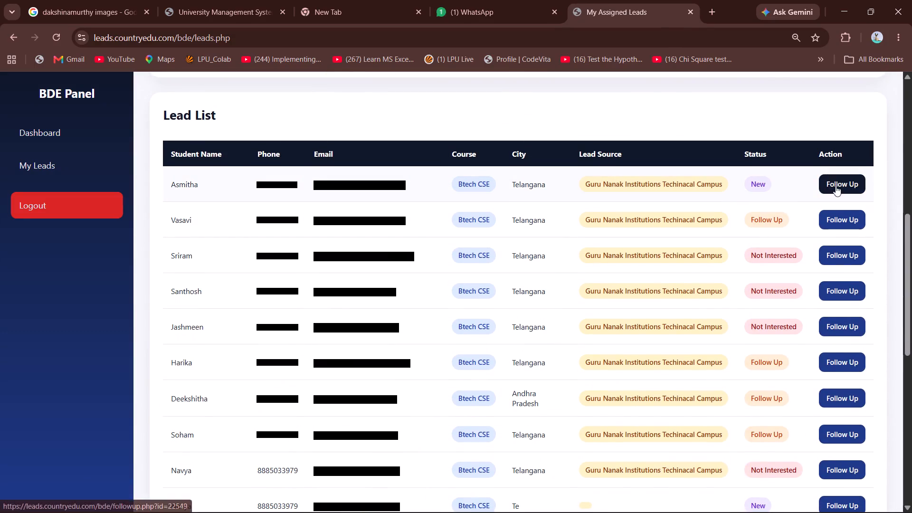
left_click(836, 186)
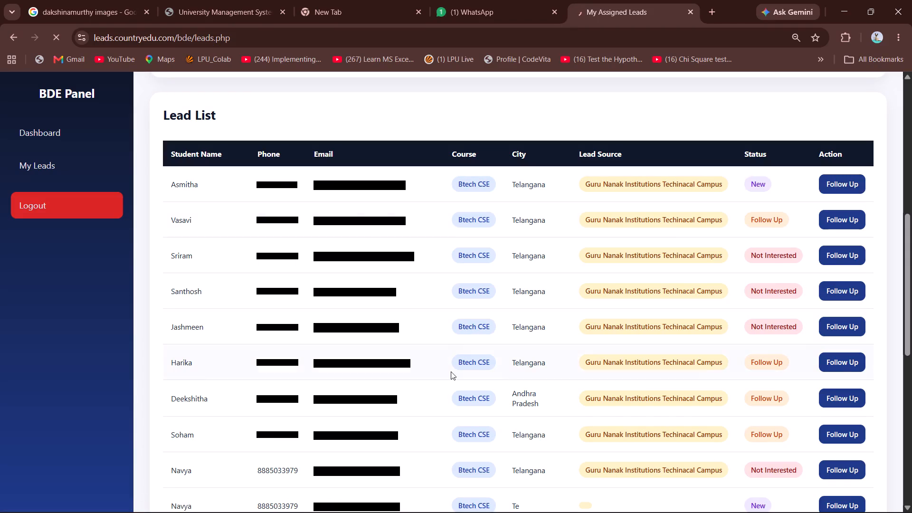
Write the follow-up remark "She is not interested as she is got selected in another company.".
left_click(520, 235)
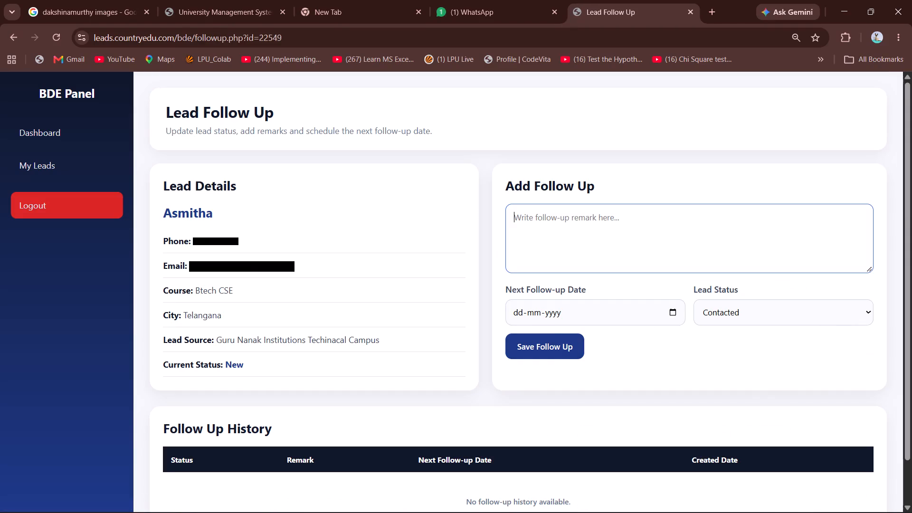
type("She is not inte")
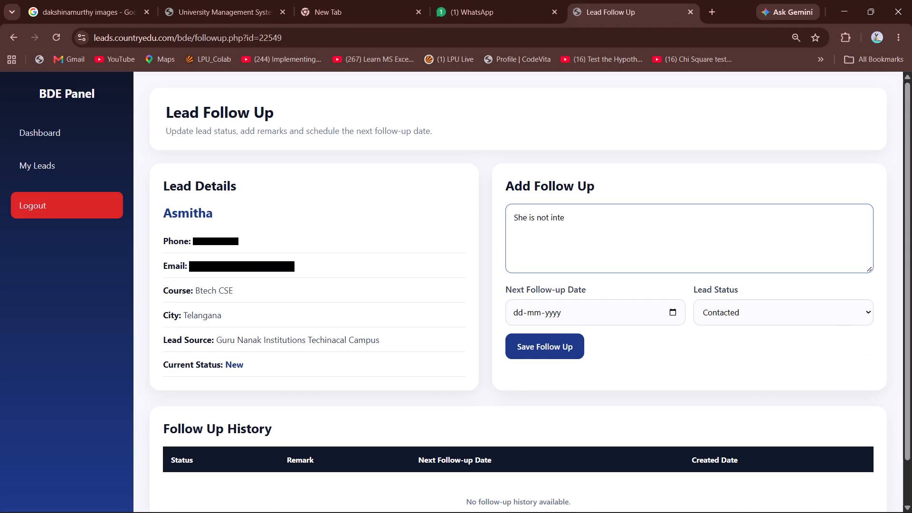
type("rested b")
key("BackSpace")
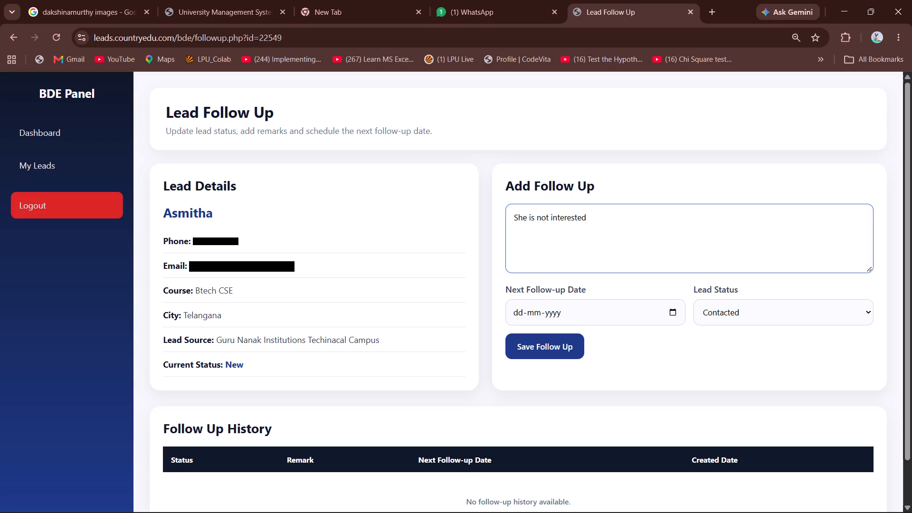
type("As")
key("space")
key("BackSpace")
key("BackSpace")
type("as")
key("space")
key("BackSpace")
key("BackSpace")
key("BackSpace")
key("BackSpace")
type("as she is doj")
key("BackSpace")
type("ng")
key("BackSpace")
key("BackSpace")
key("BackSpace")
key("BackSpace")
type("got slee")
key("BackSpace")
type("ec")
key("BackSpace")
key("BackSpace")
key("BackSpace")
key("BackSpace")
type("elected in ani")
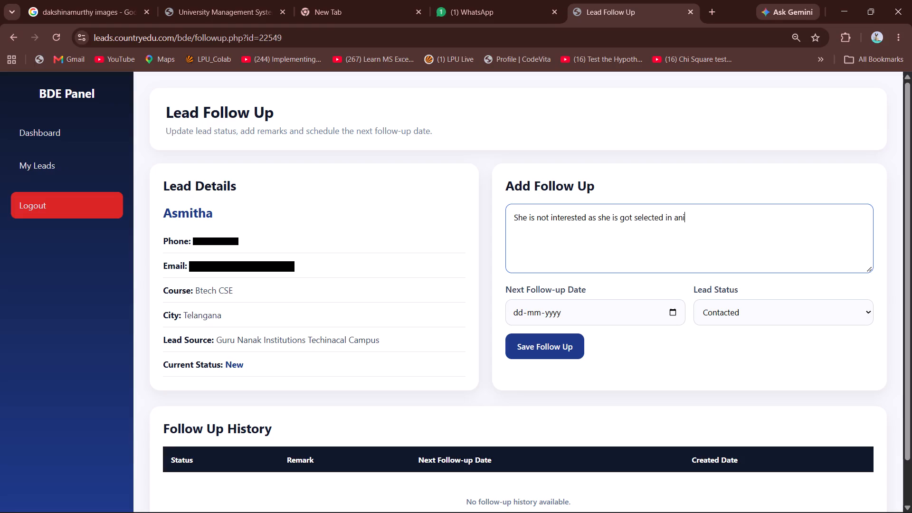
key("BackSpace")
type("other nc")
key("BackSpace")
key("BackSpace")
type("xom")
key("BackSpace")
key("BackSpace")
key("BackSpace")
key("space")
type("c")
key("BackSpace")
key("BackSpace")
type("company")
key("period")
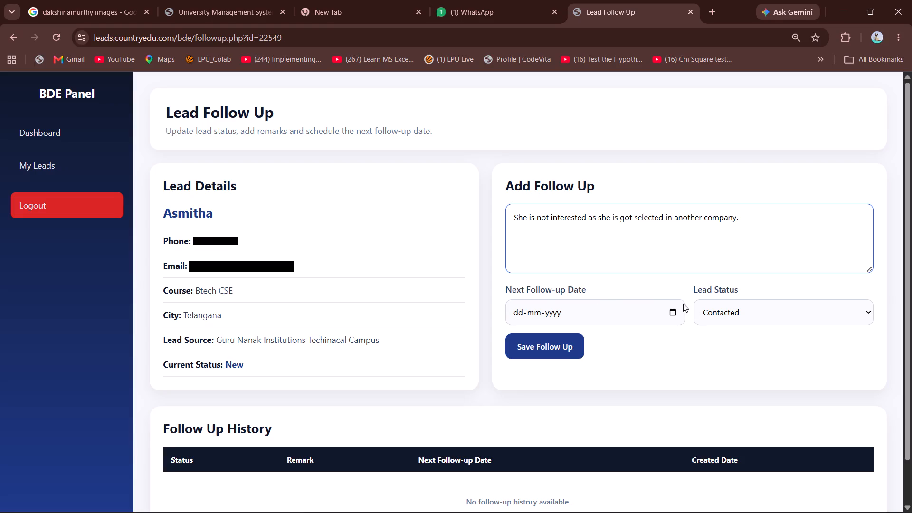
Set Asmitha's lead status to Not Interested and save the follow-up.
left_click(734, 313)
left_click(727, 360)
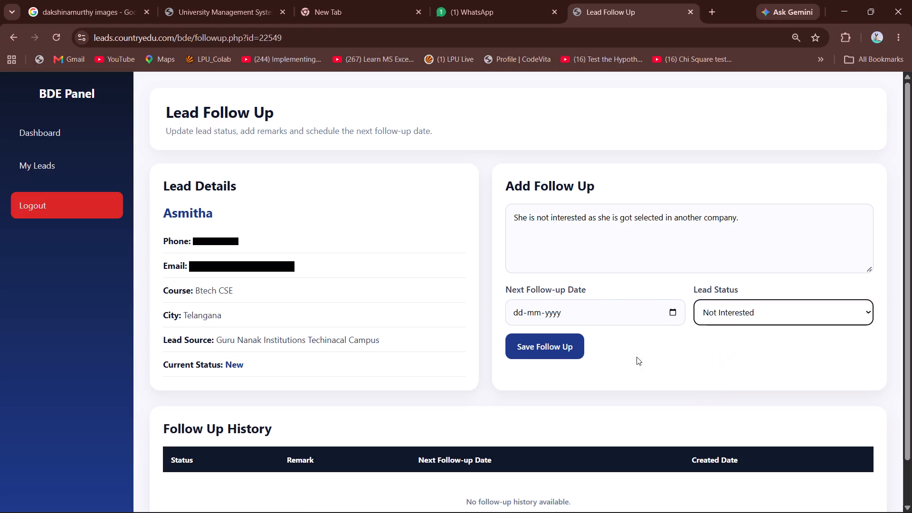
left_click(551, 351)
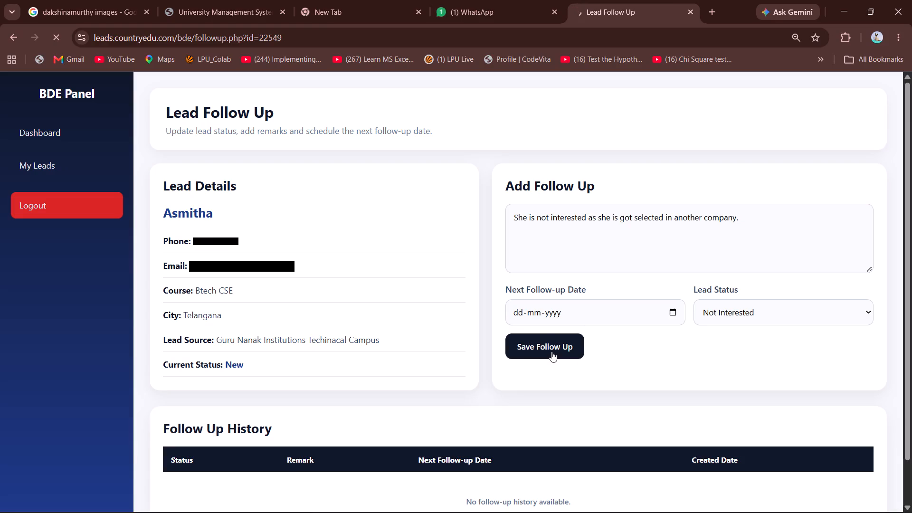
scroll(529, 325, "up", 1)
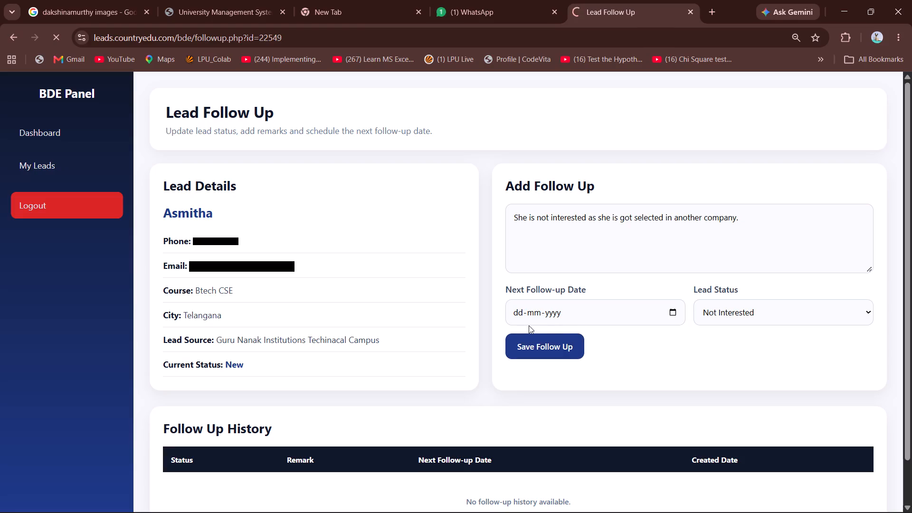
Check the computer's Wi-Fi connection in the list of available networks.
scroll(529, 325, "up", 1)
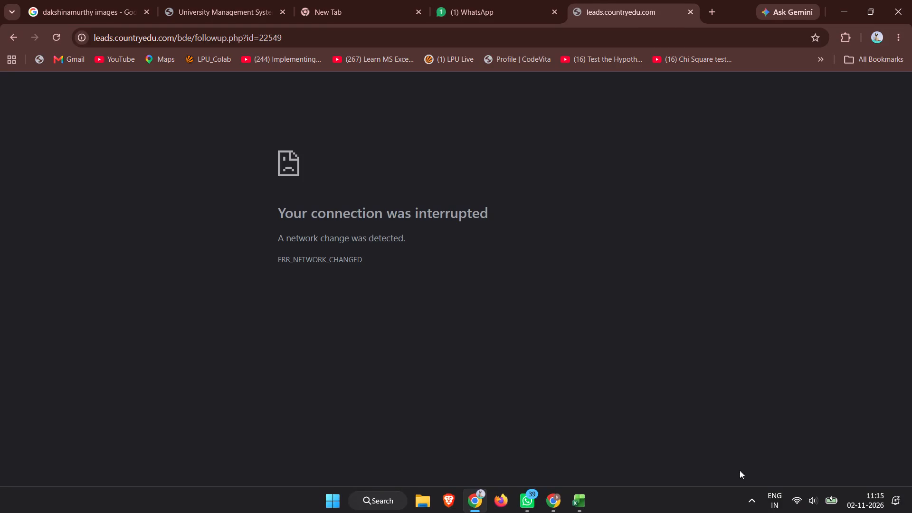
left_click(807, 512)
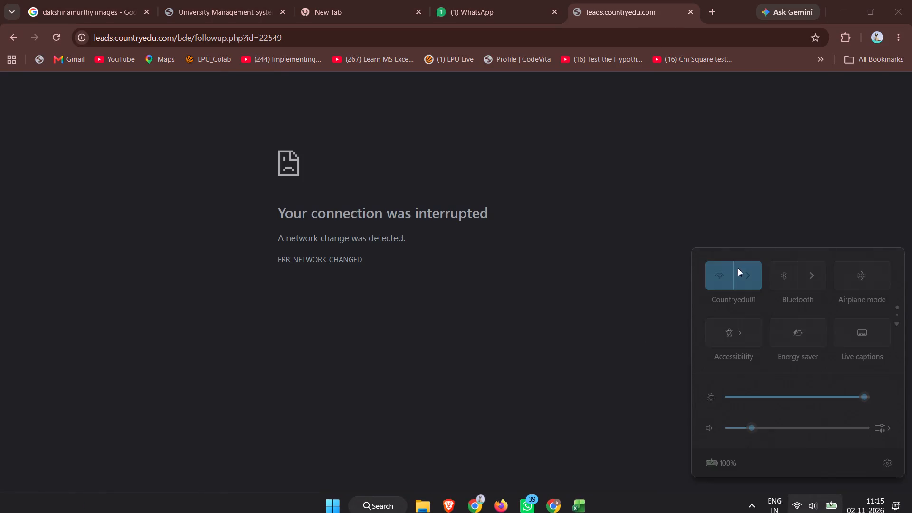
left_click(747, 269)
scroll(753, 341, "up", 12)
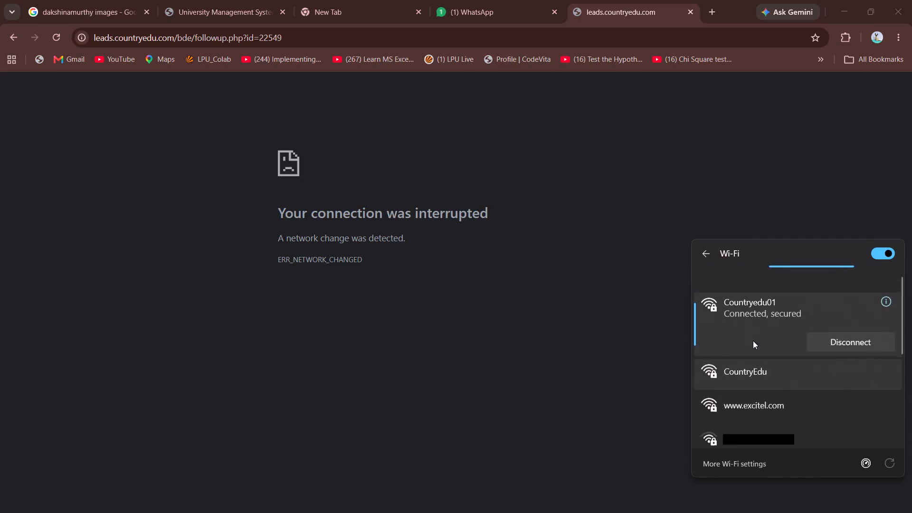
scroll(753, 341, "up", 20)
scroll(753, 341, "up", 2)
Reload the interrupted Lead Follow Up page.
key("ctrl+r")
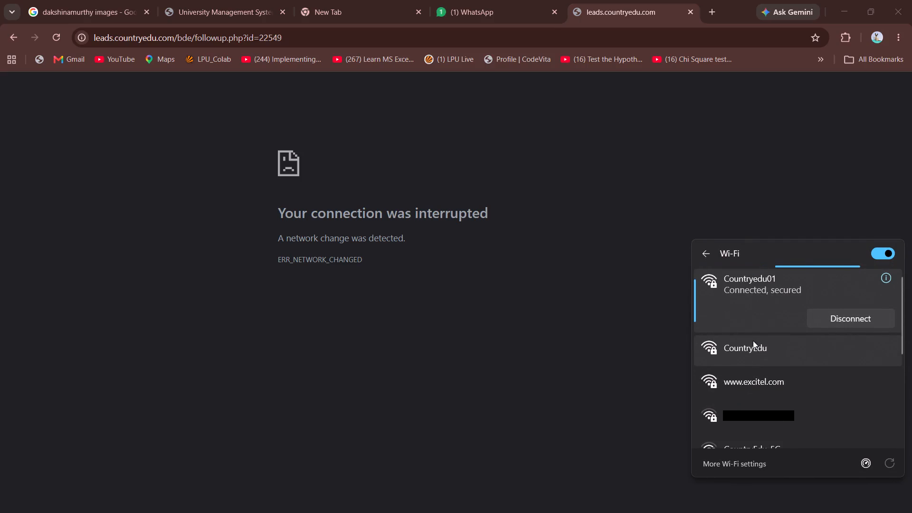
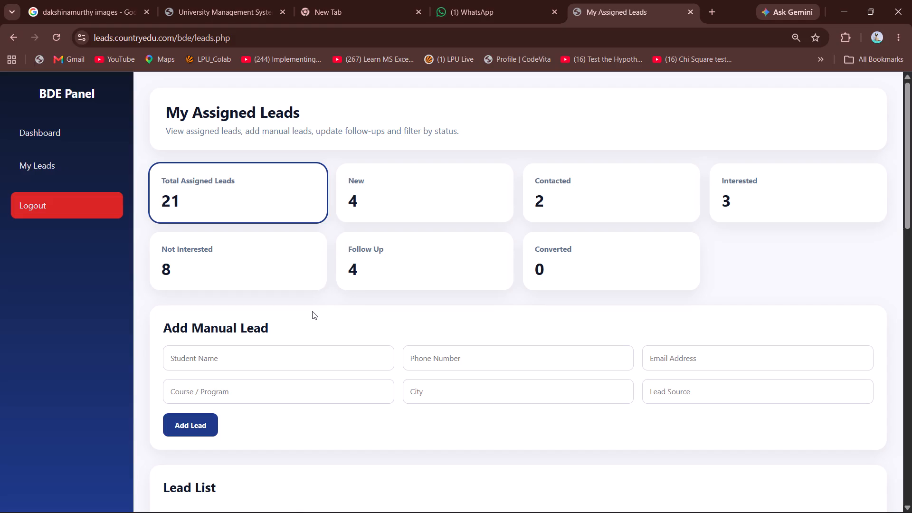
Check the Lead List for Asmitha's saved status and reload the My Leads page.
scroll(262, 251, "down", 6)
scroll(262, 251, "up", 3)
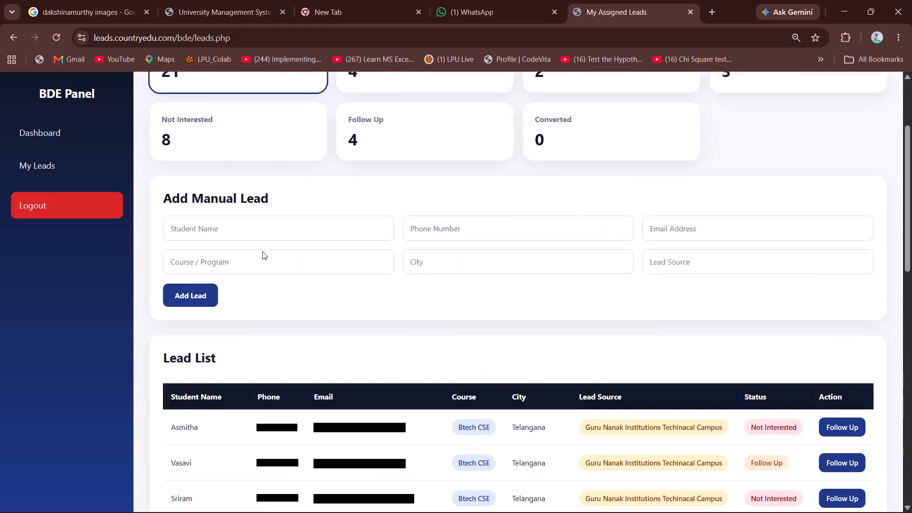
left_click(70, 162)
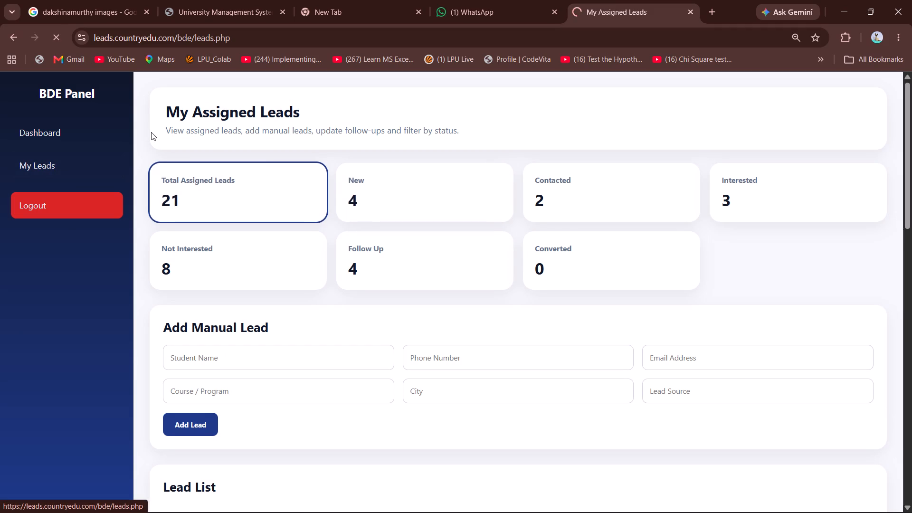
left_click(99, 135)
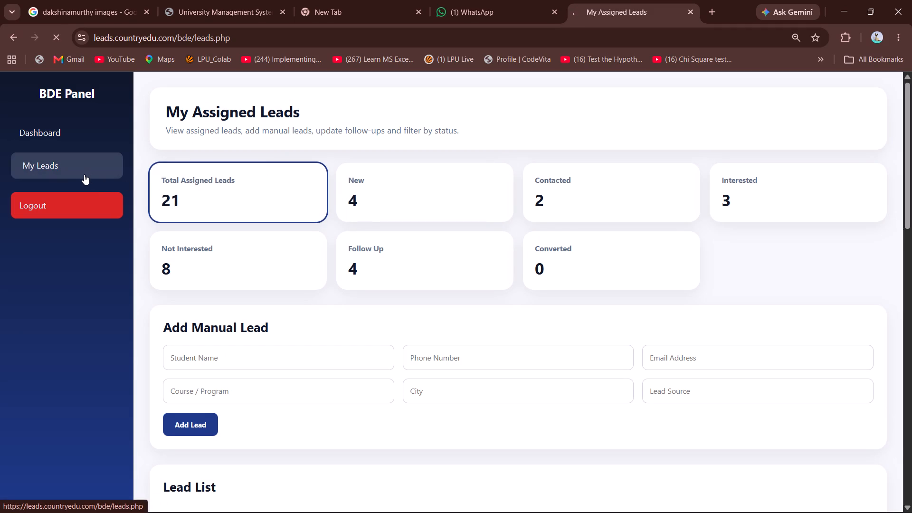
left_click(82, 175)
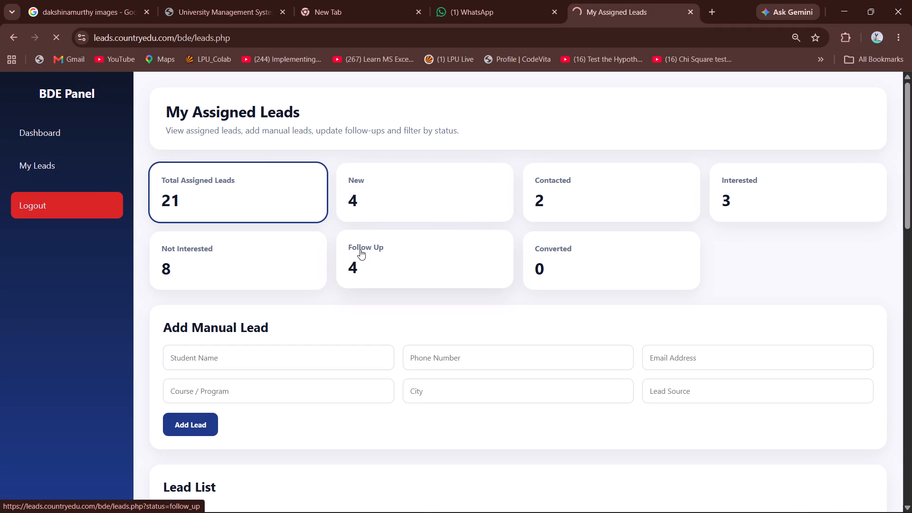